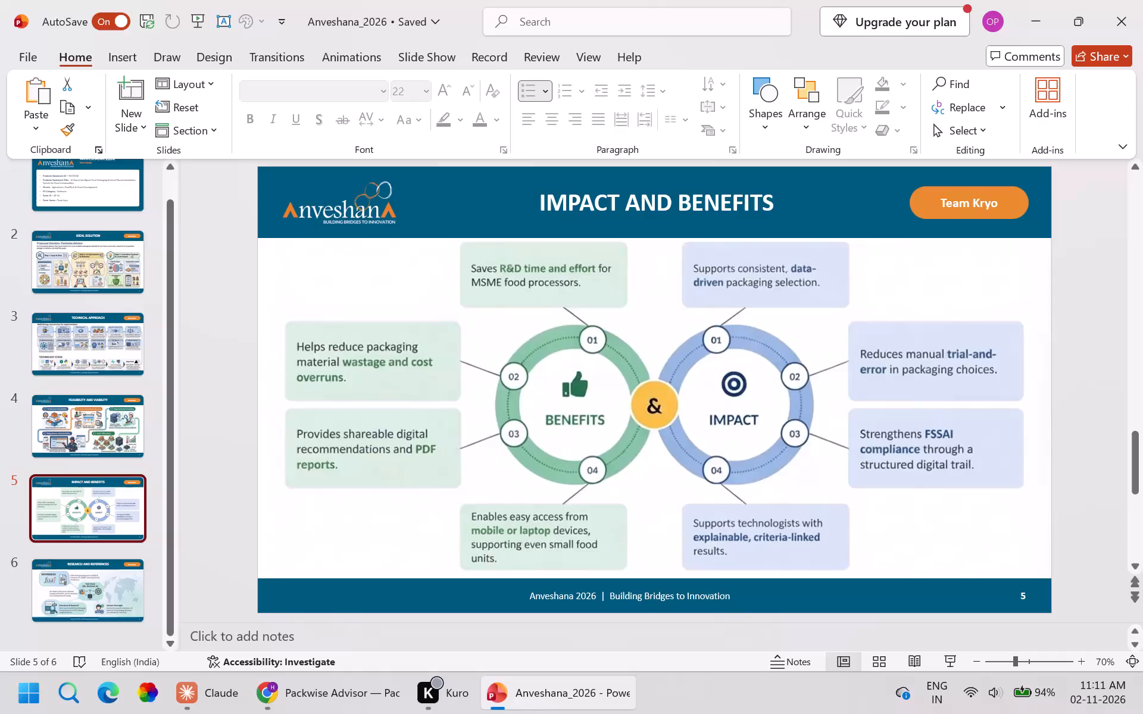
Look over the Research and References, Impact and Benefits, and Feasibility and Viability slides in the editing view.
{"action": "left_click", "coordinate": [74, 584]}
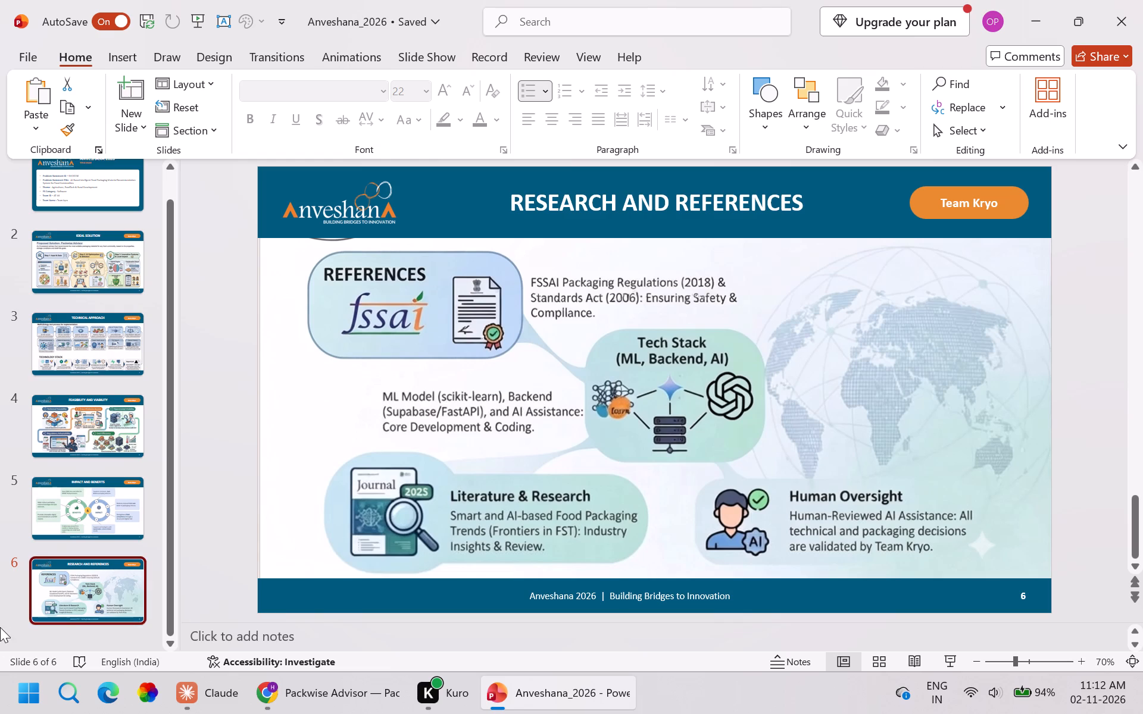
{"action": "left_click", "coordinate": [86, 502]}
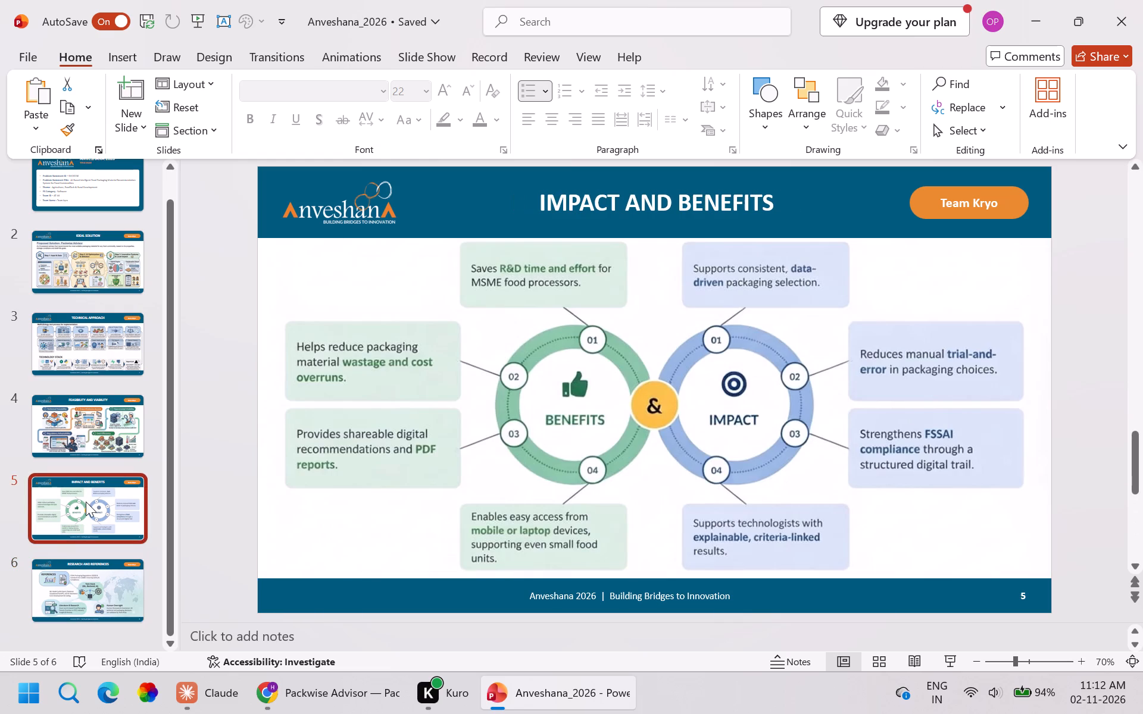
{"action": "left_click", "coordinate": [77, 445]}
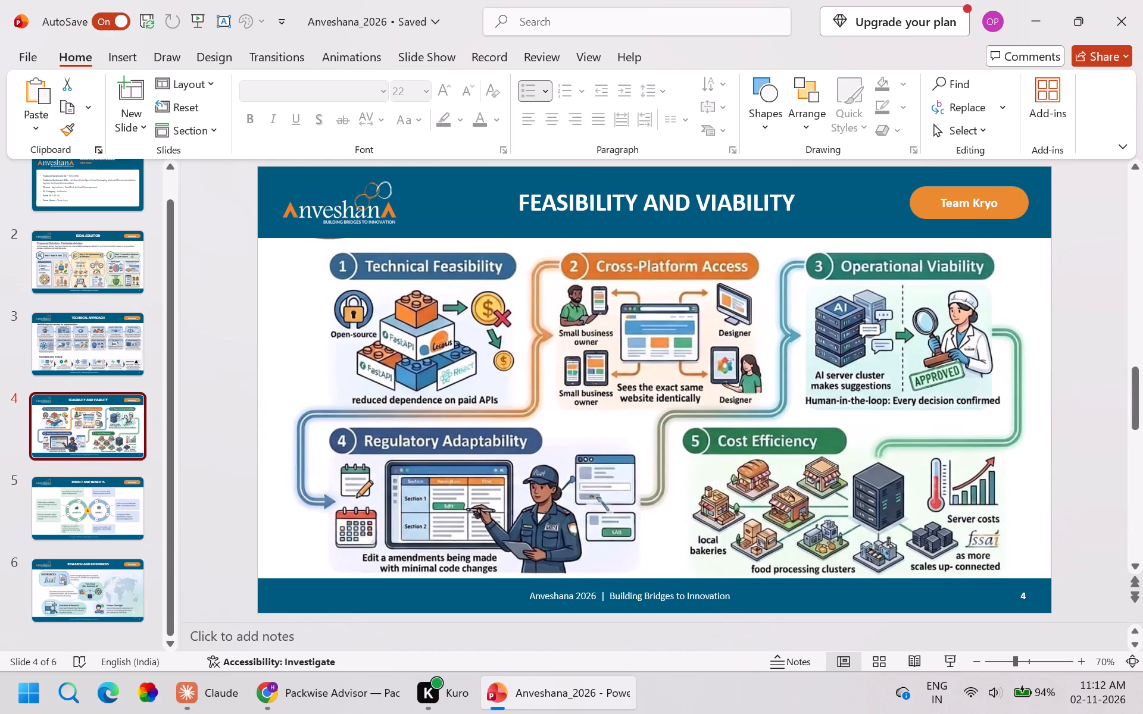
Run the slide show from the first slide, review the slides back and forth through Research and References, and exit the show.
{"action": "left_click", "coordinate": [196, 22]}
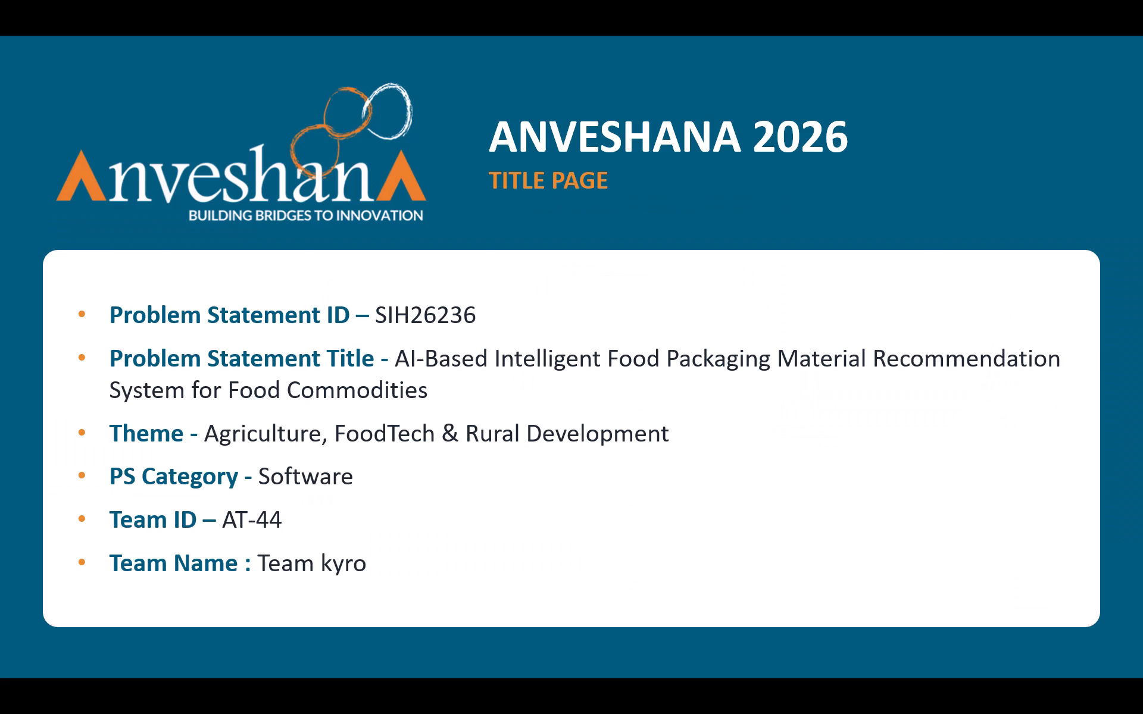
{"action": "key", "text": "Right"}
{"action": "key", "text": "Down"}
{"action": "key", "text": "Up"}
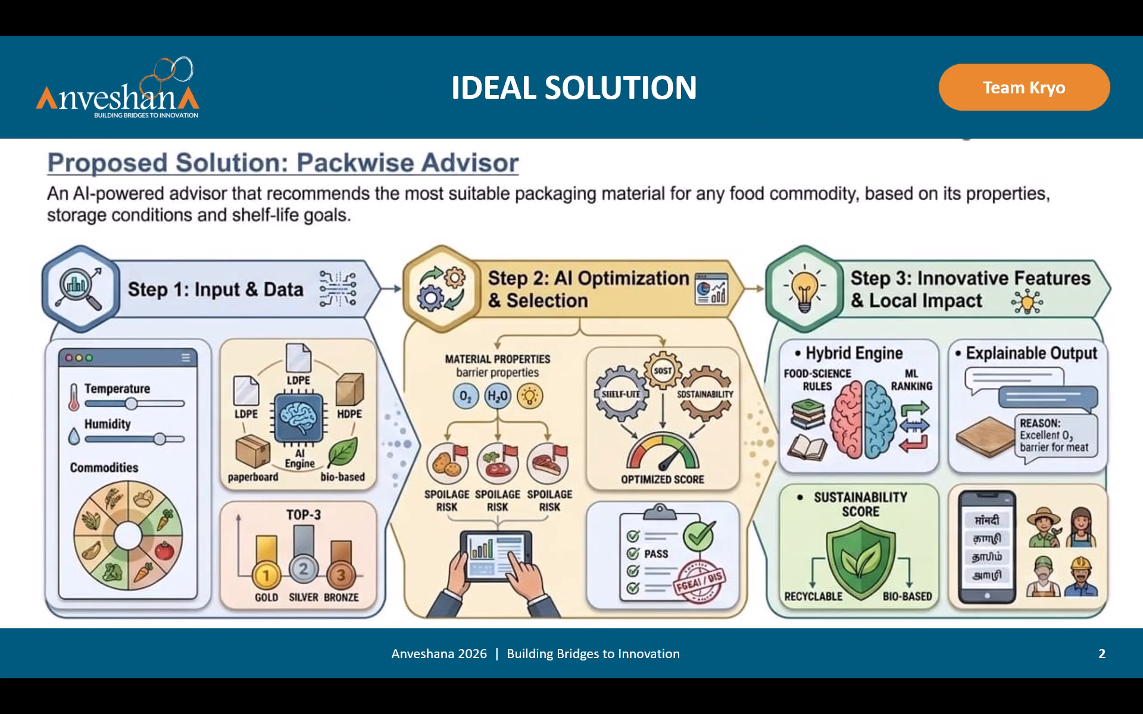
{"action": "key", "text": "Down"}
{"action": "key", "text": "Up"}
{"action": "key", "text": "Down"}
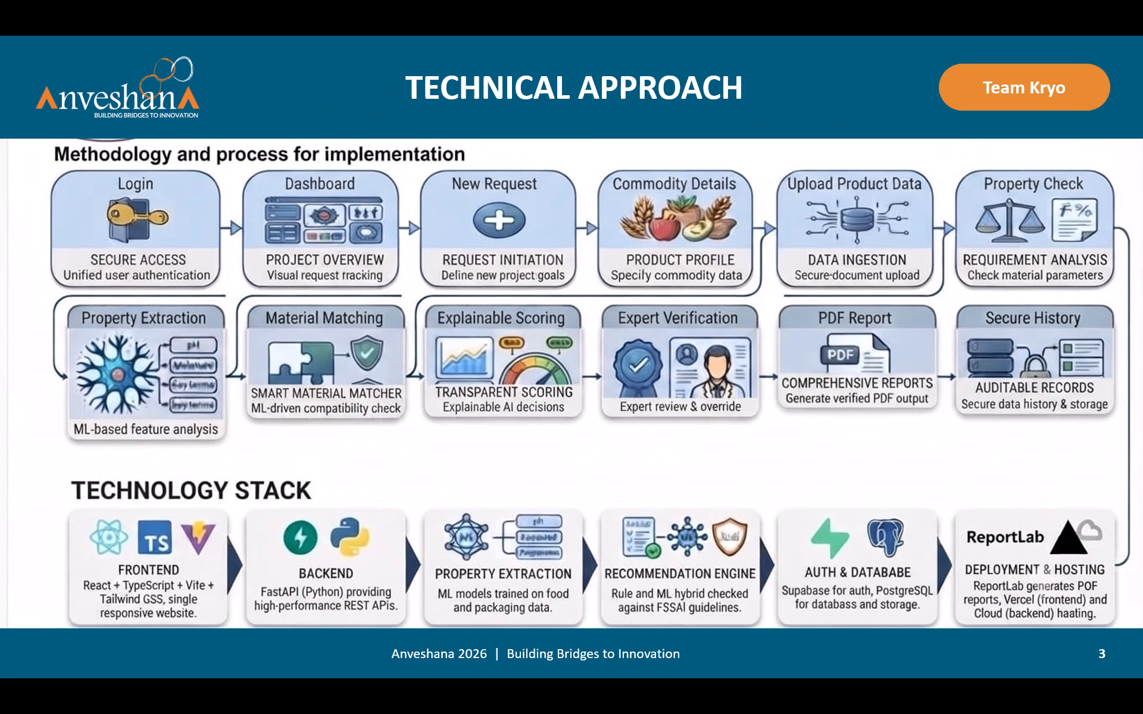
{"action": "key", "text": "Right"}
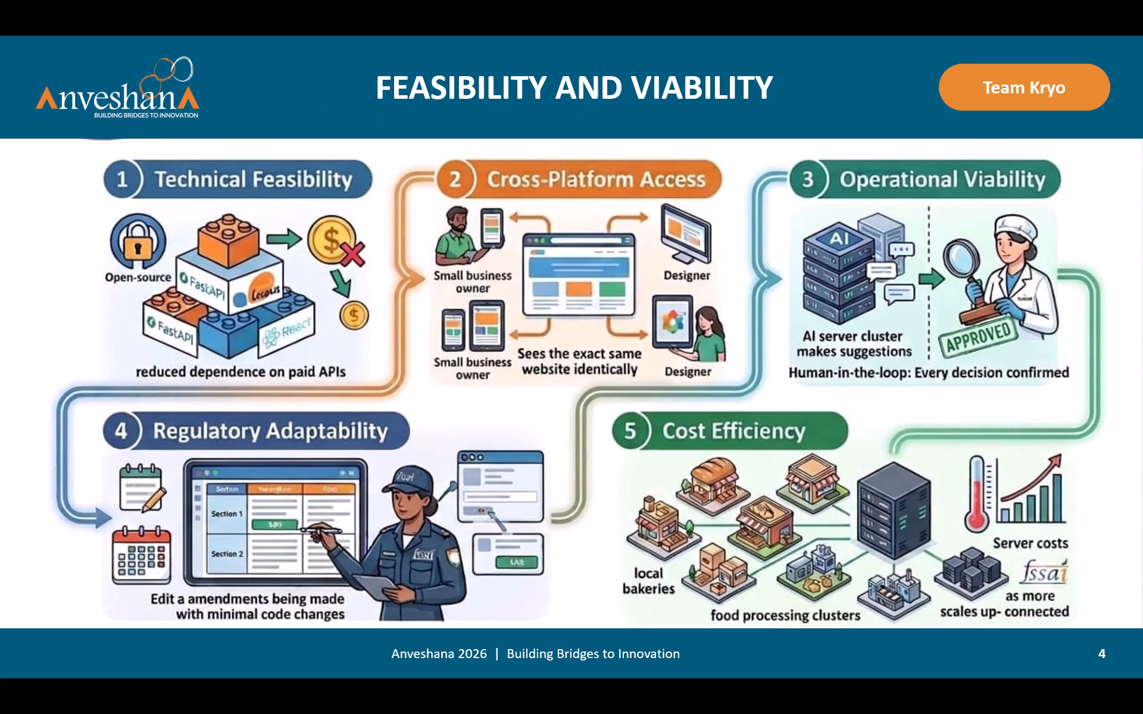
{"action": "key", "text": "Right"}
{"action": "key", "text": "Right"}
{"action": "key", "text": "Left"}
{"action": "key", "text": "Left"}
{"action": "key", "text": "Left"}
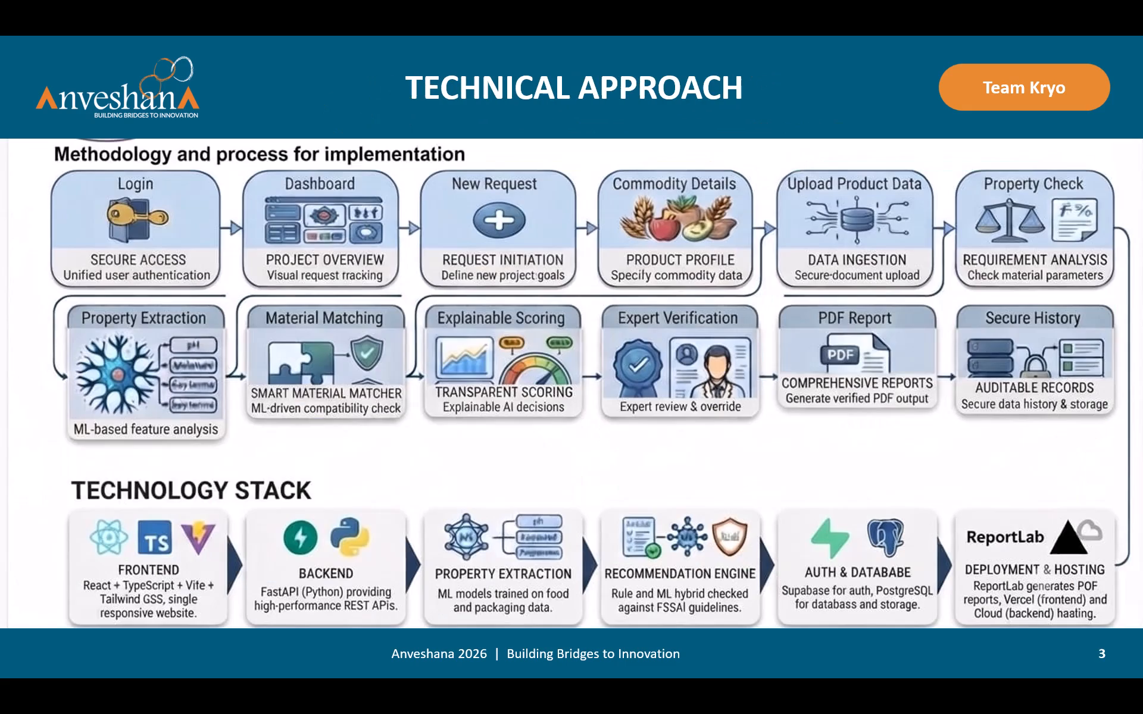
{"action": "key", "text": "Right"}
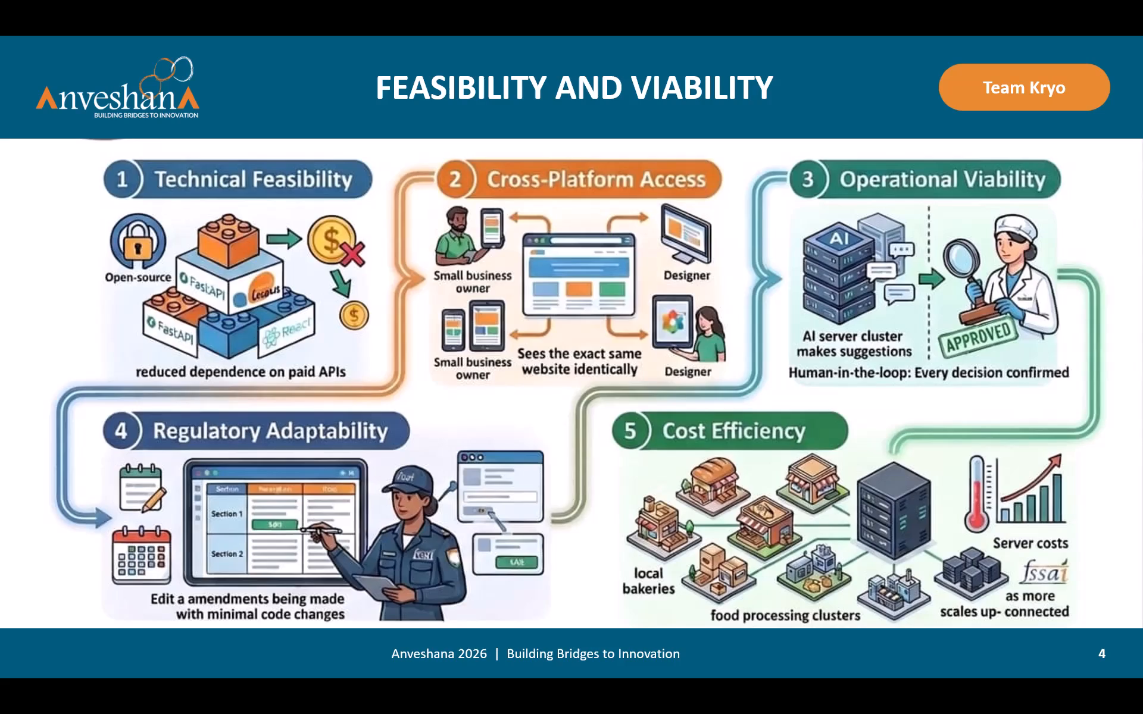
{"action": "key", "text": "Right"}
{"action": "key", "text": "Right"}
{"action": "key", "text": "Right"}
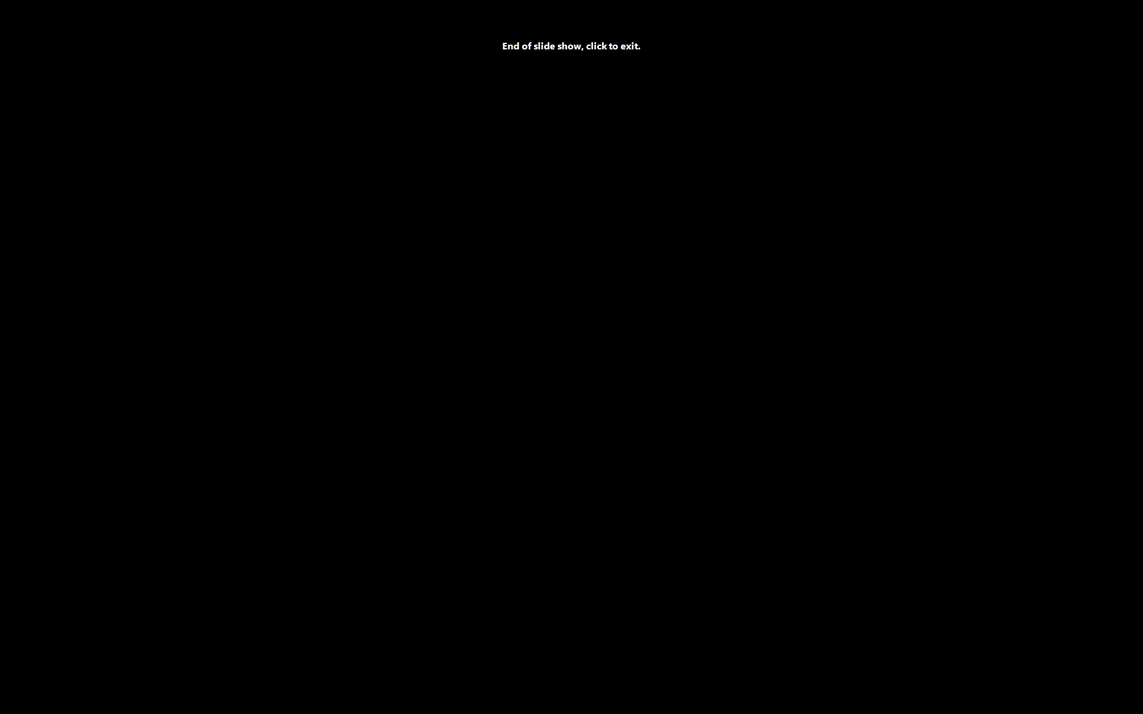
{"action": "key", "text": "Right"}
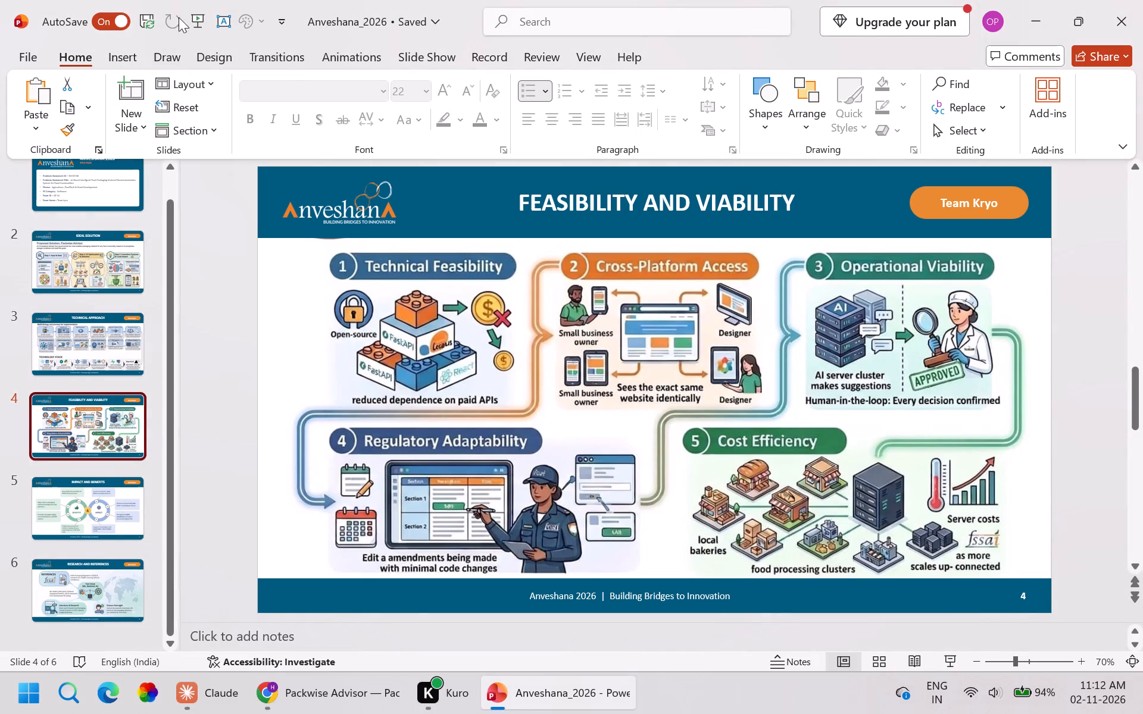
Replay the slide show from the beginning, advance through all slides, recheck the Research and References slide, and exit.
{"action": "left_click", "coordinate": [196, 10]}
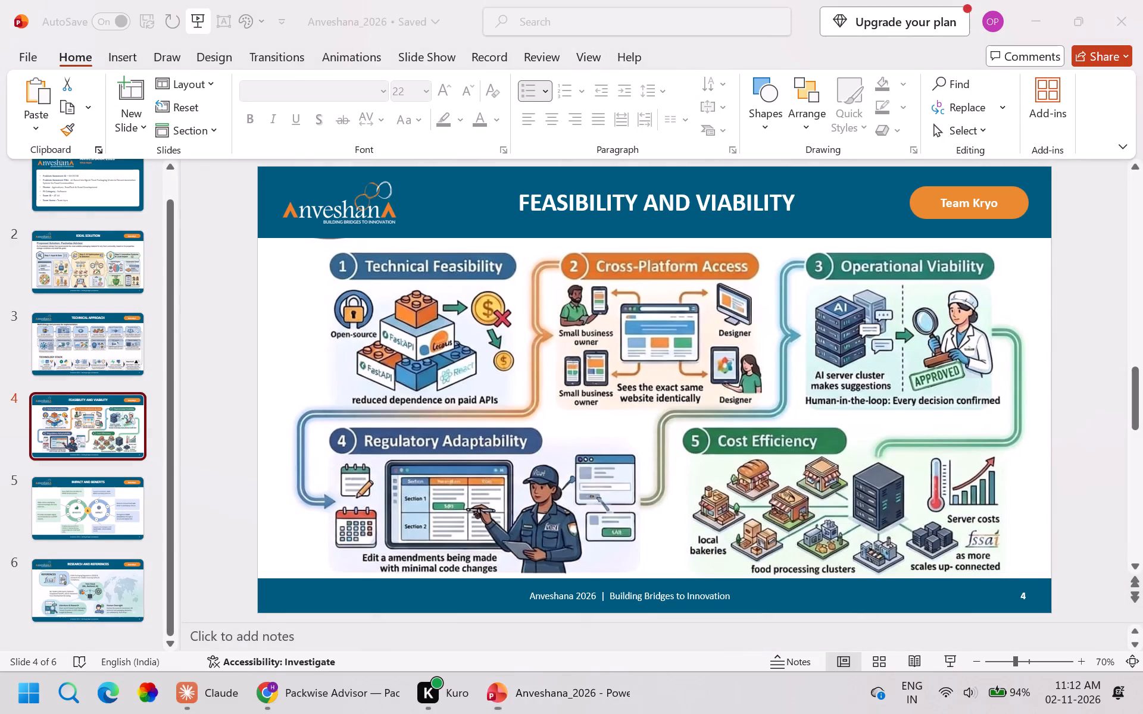
{"action": "key", "text": "Right"}
{"action": "key", "text": "Right"}
{"action": "key", "text": "Right"}
{"action": "key", "text": "Right"}
{"action": "key", "text": "Right"}
{"action": "key", "text": "Right"}
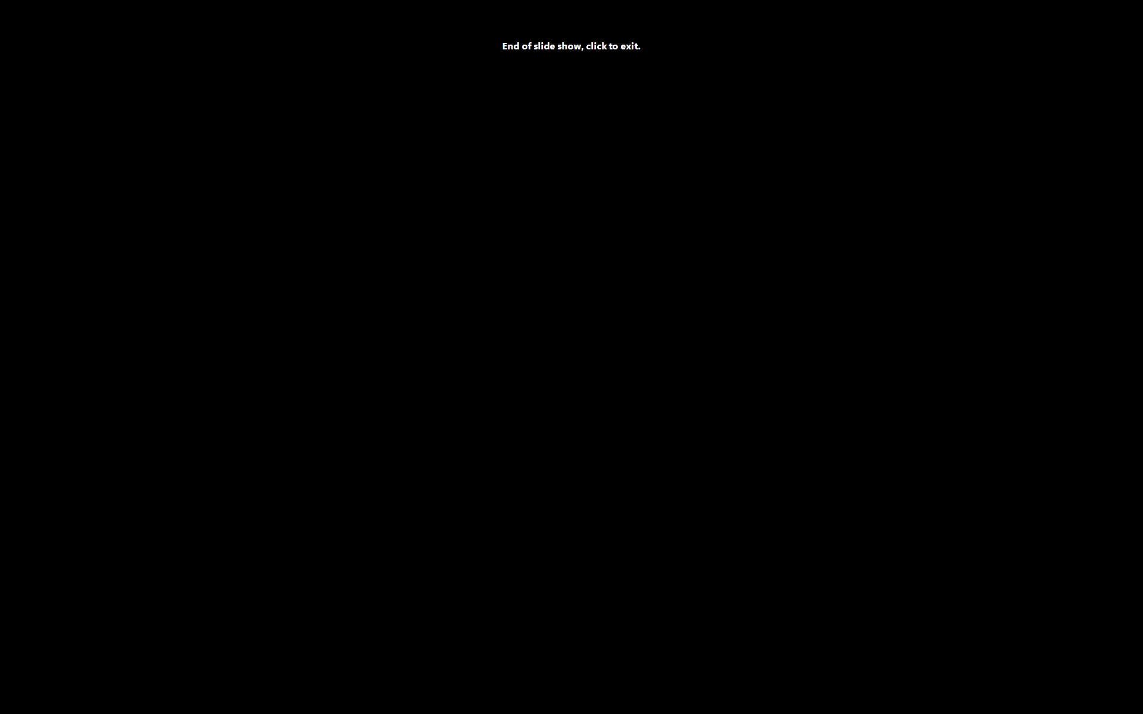
{"action": "key", "text": "Left"}
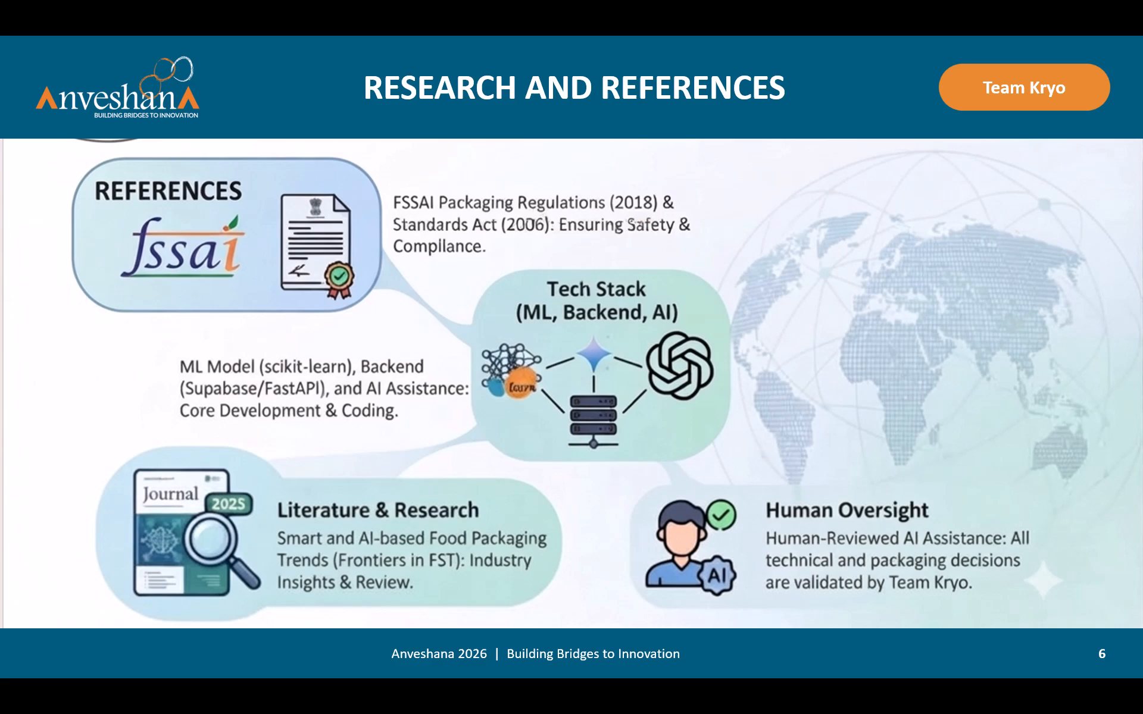
{"action": "key", "text": "Right"}
{"action": "key", "text": "Right"}
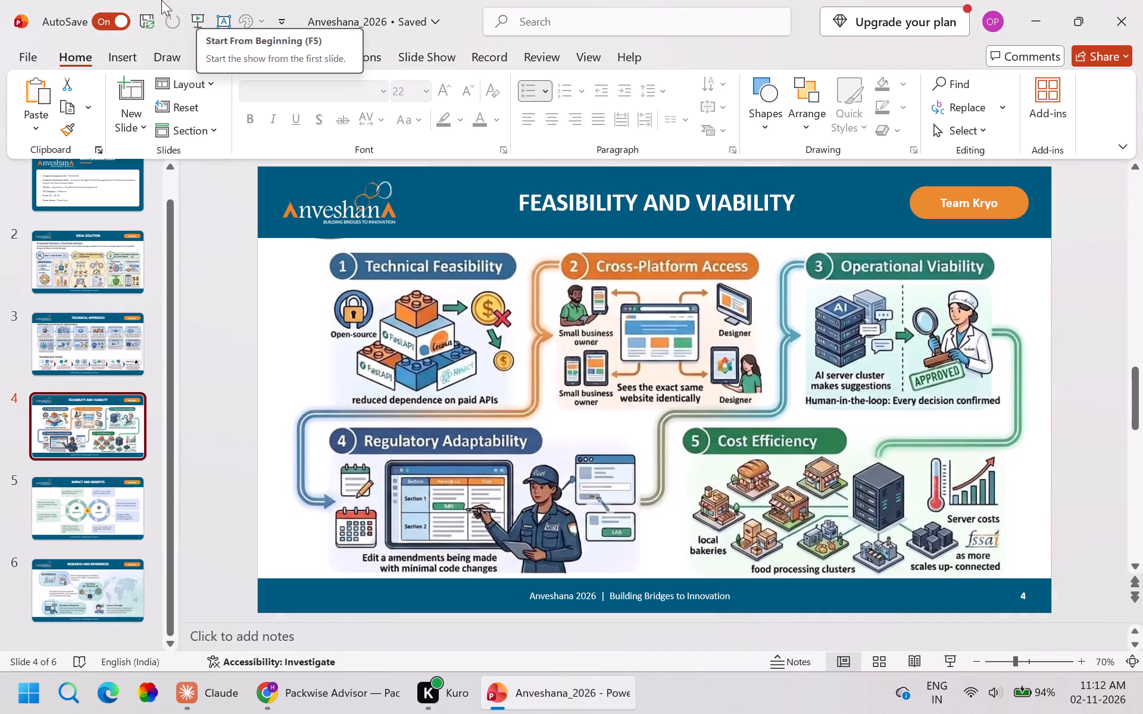
Start the slide show again, advance to the Research and References slide, and page back to the title page.
{"action": "left_click", "coordinate": [186, 8]}
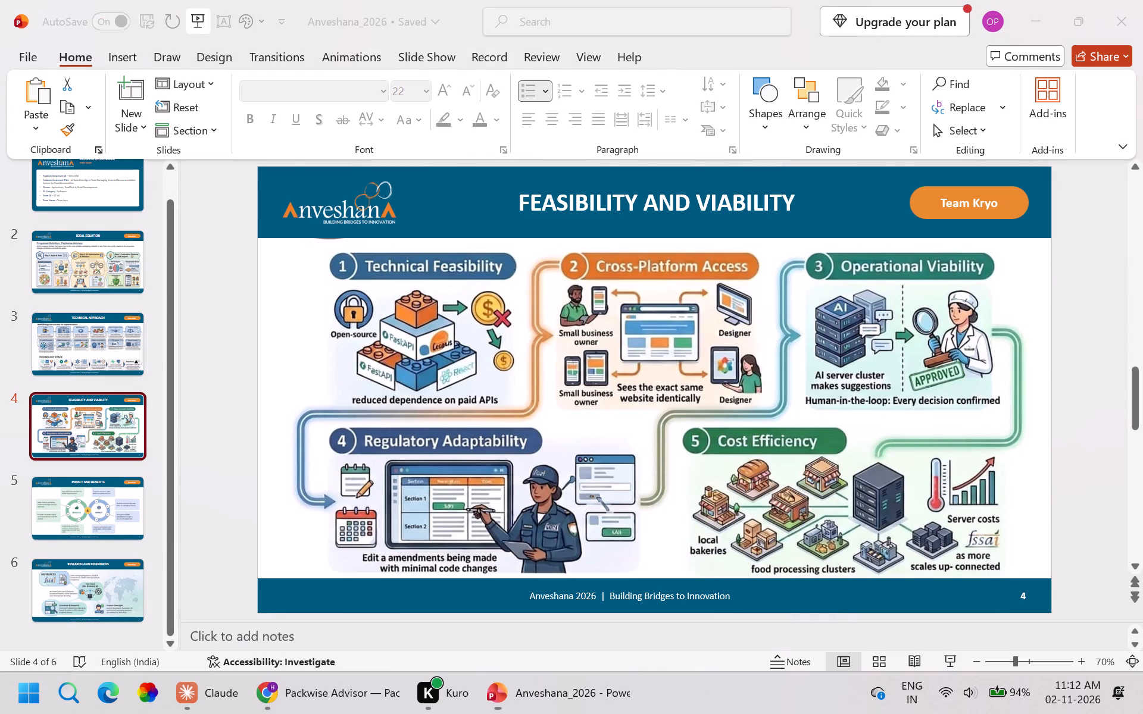
{"action": "key", "text": "Down"}
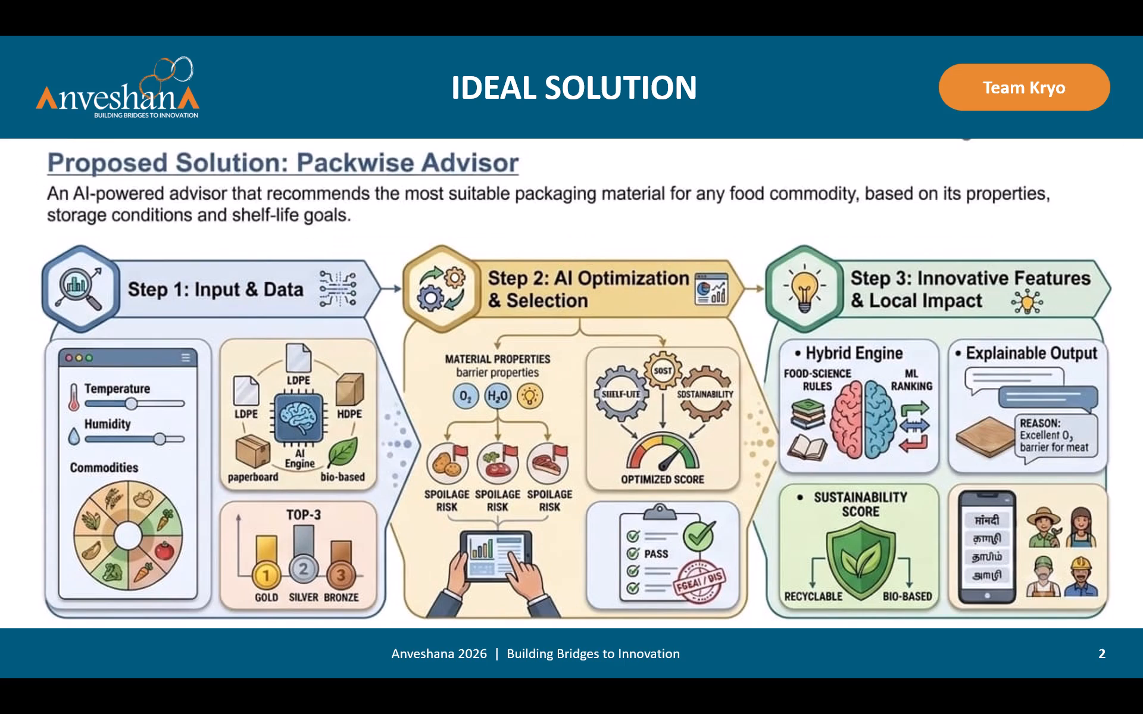
{"action": "key", "text": "Down"}
{"action": "key", "text": "Down"}
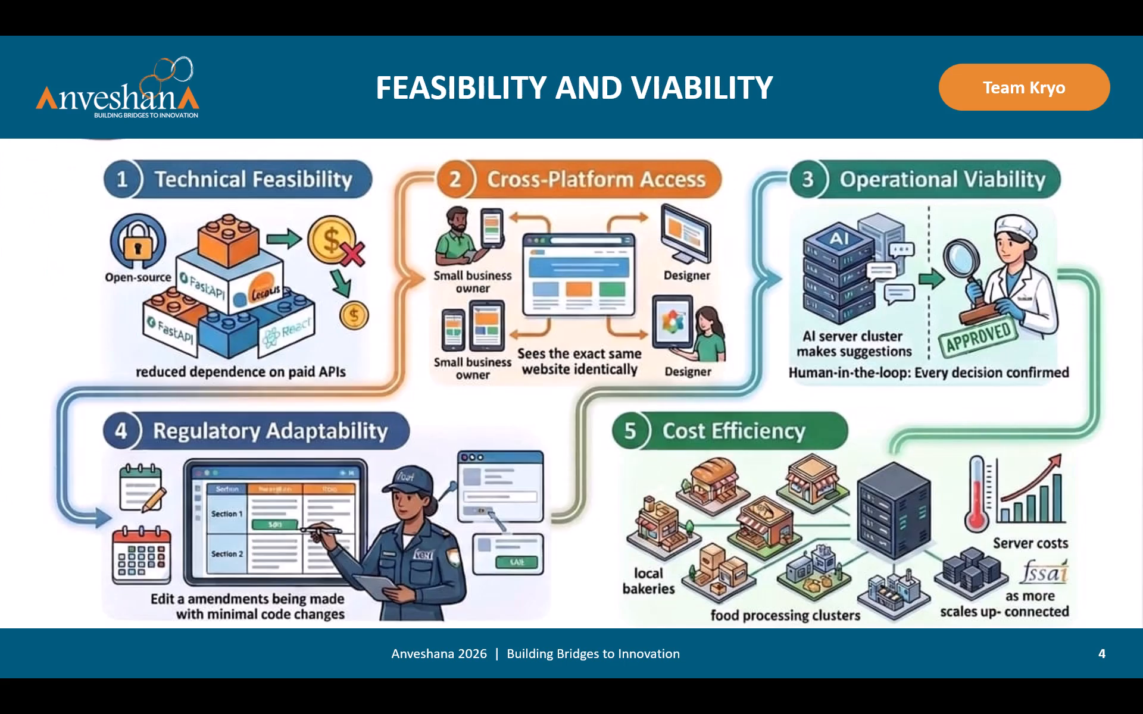
{"action": "key", "text": "Down"}
{"action": "key", "text": "Down"}
{"action": "key", "text": "Up"}
{"action": "key", "text": "Up"}
{"action": "key", "text": "Up"}
{"action": "key", "text": "Up"}
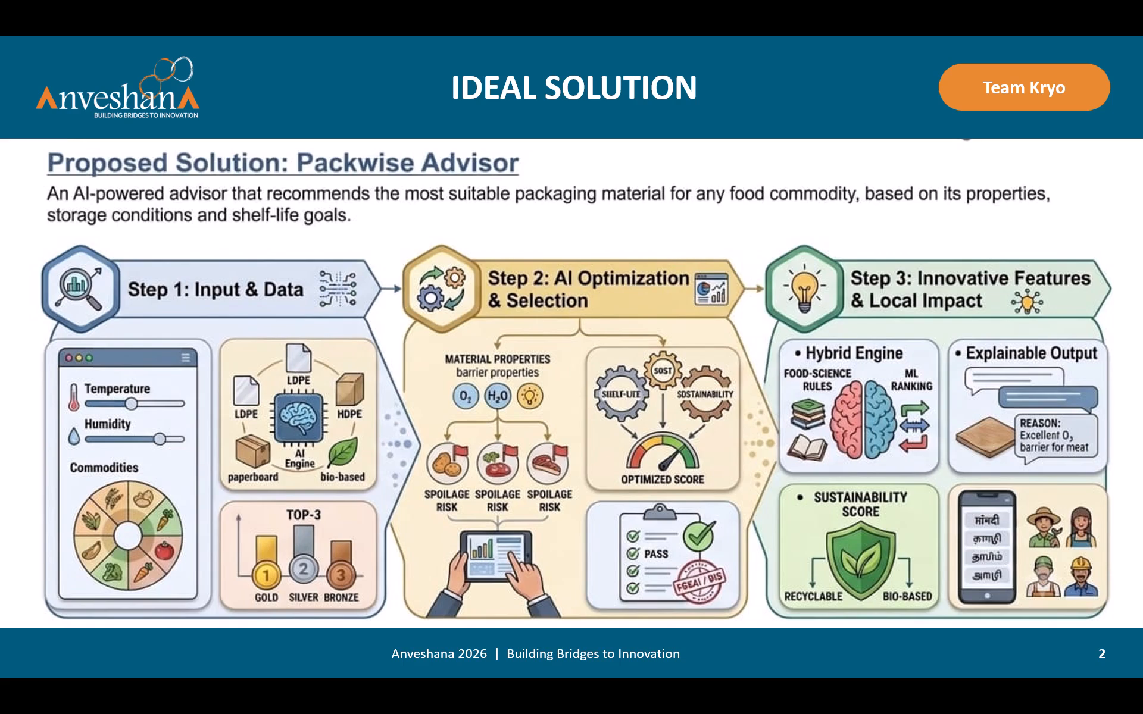
{"action": "key", "text": "Up"}
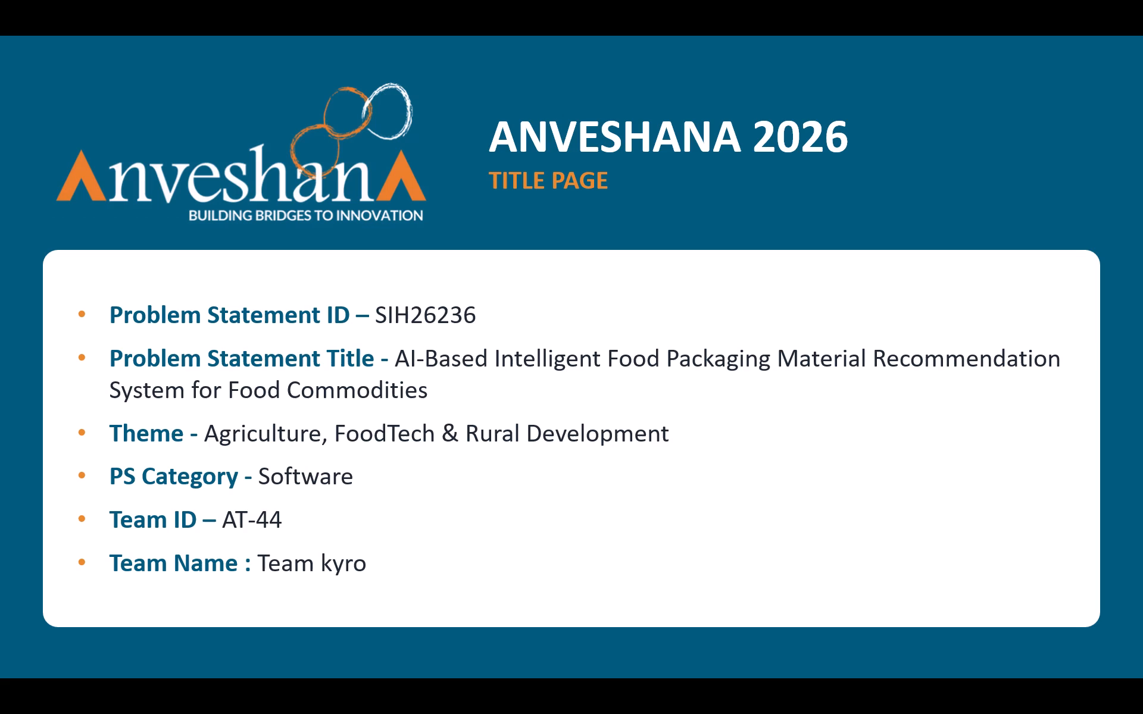
{"action": "key", "text": "Up"}
{"action": "key", "text": "Up"}
{"action": "key", "text": "Up"}
{"action": "key", "text": "Up"}
Advance the running show from the title page through all remaining slides and exit it.
{"action": "key", "text": "Right"}
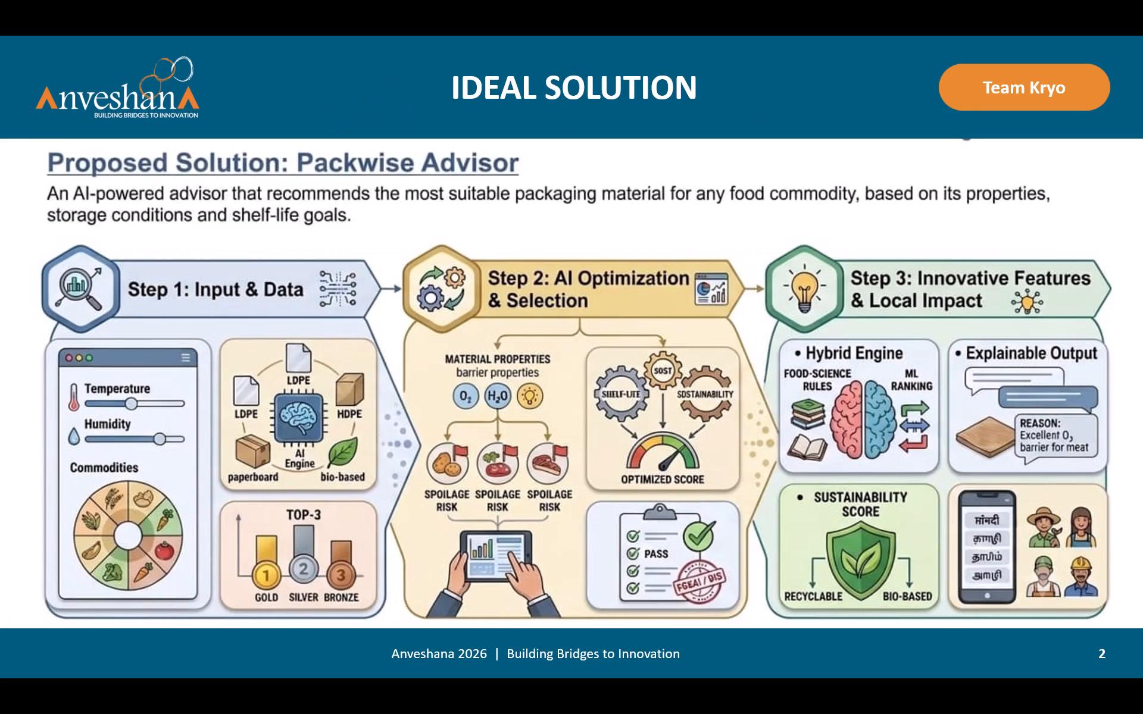
{"action": "key", "text": "Right"}
{"action": "key", "text": "Right"}
{"action": "key", "text": "Right"}
{"action": "key", "text": "Right"}
{"action": "key", "text": "Right"}
{"action": "key", "text": "Right"}
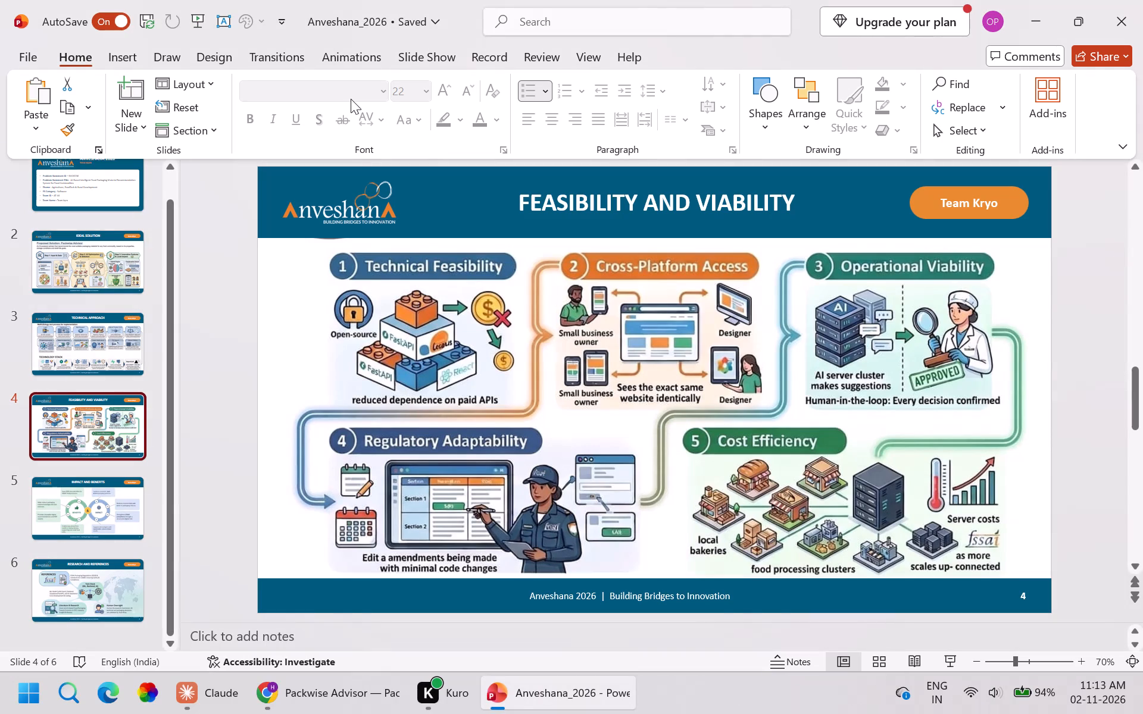
Select the title slide, and switch to Chrome to view the Packwise Advisor dashboard.
{"action": "left_click", "coordinate": [57, 186]}
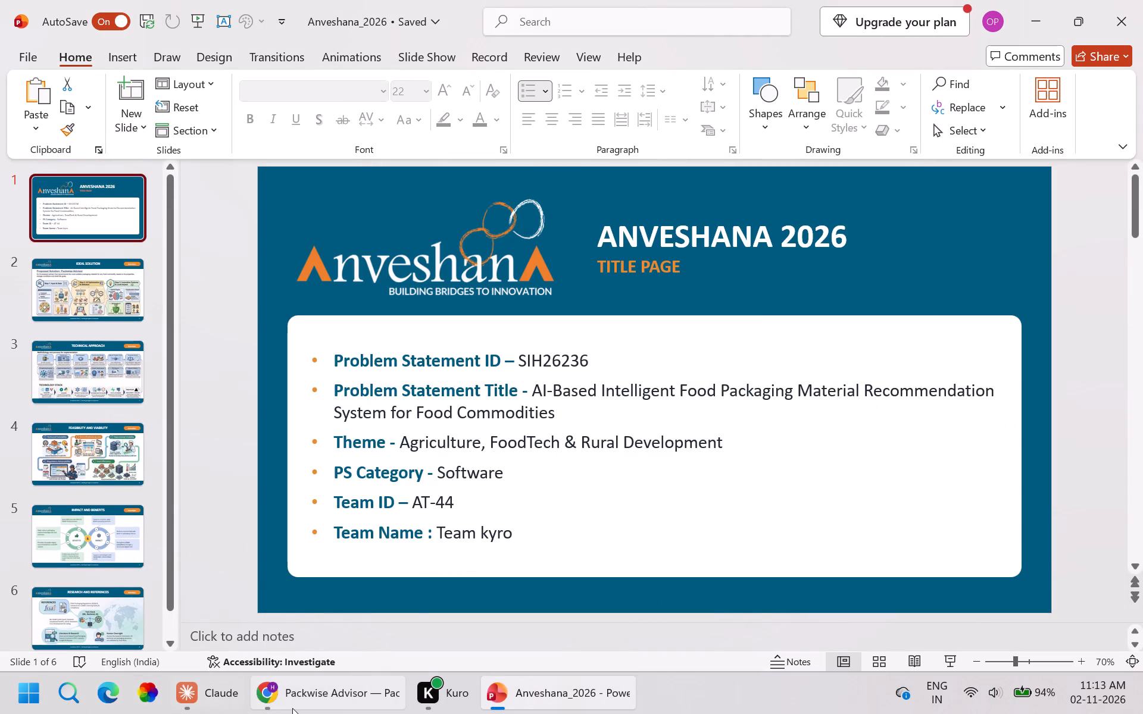
{"action": "left_click", "coordinate": [292, 708]}
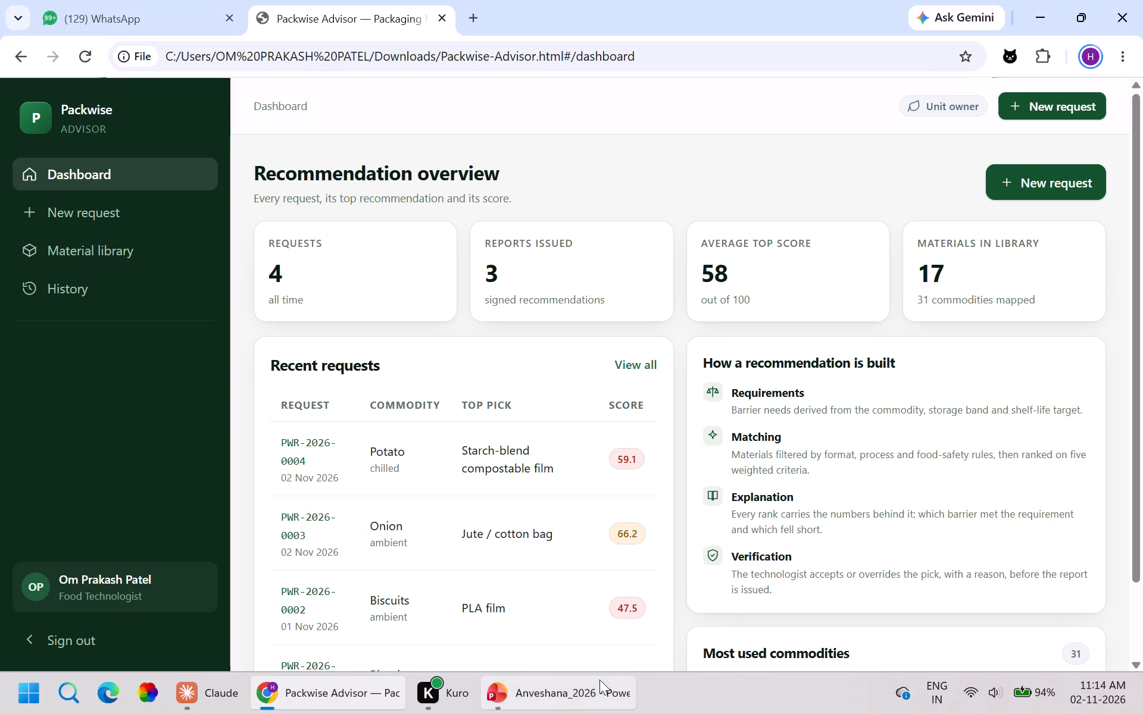
Switch back to PowerPoint and review the slides in the editing view from the title page to Research and References.
{"action": "left_click", "coordinate": [579, 687]}
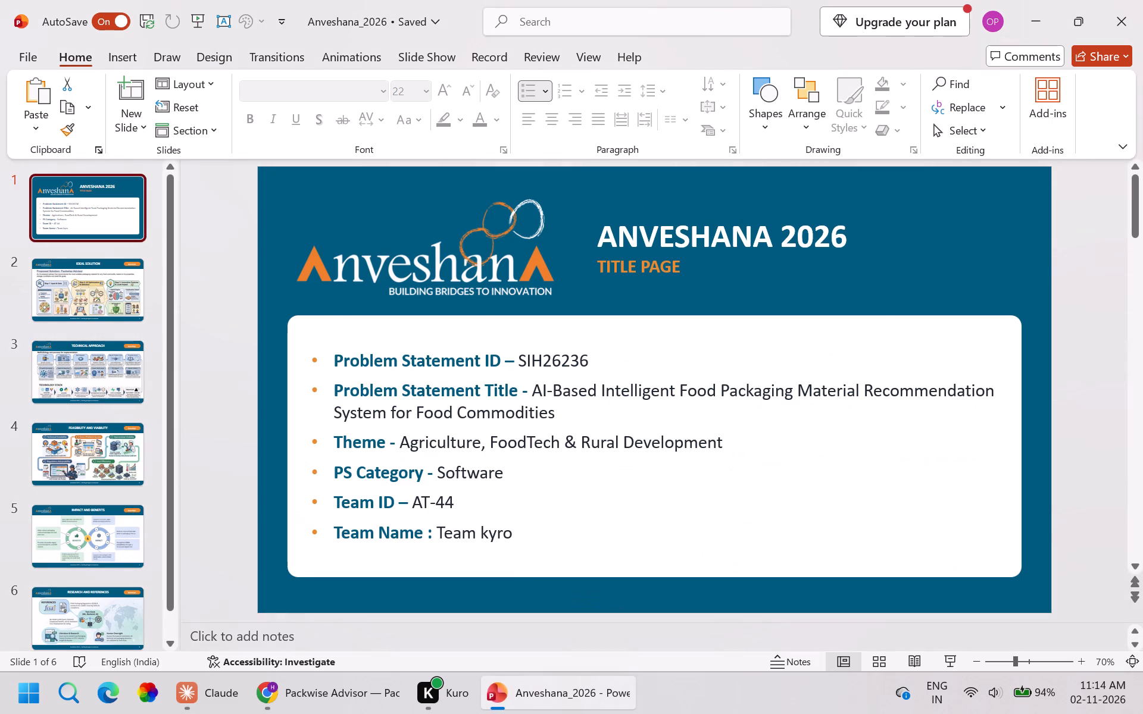
{"action": "key", "text": "Down"}
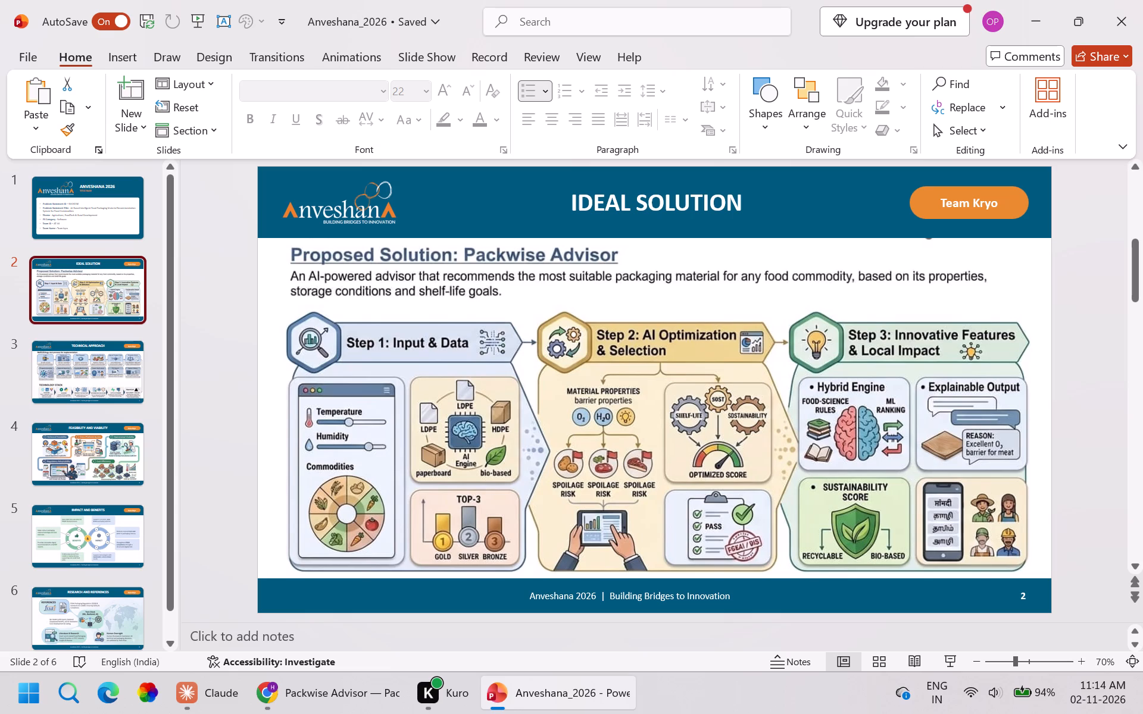
{"action": "key", "text": "Down"}
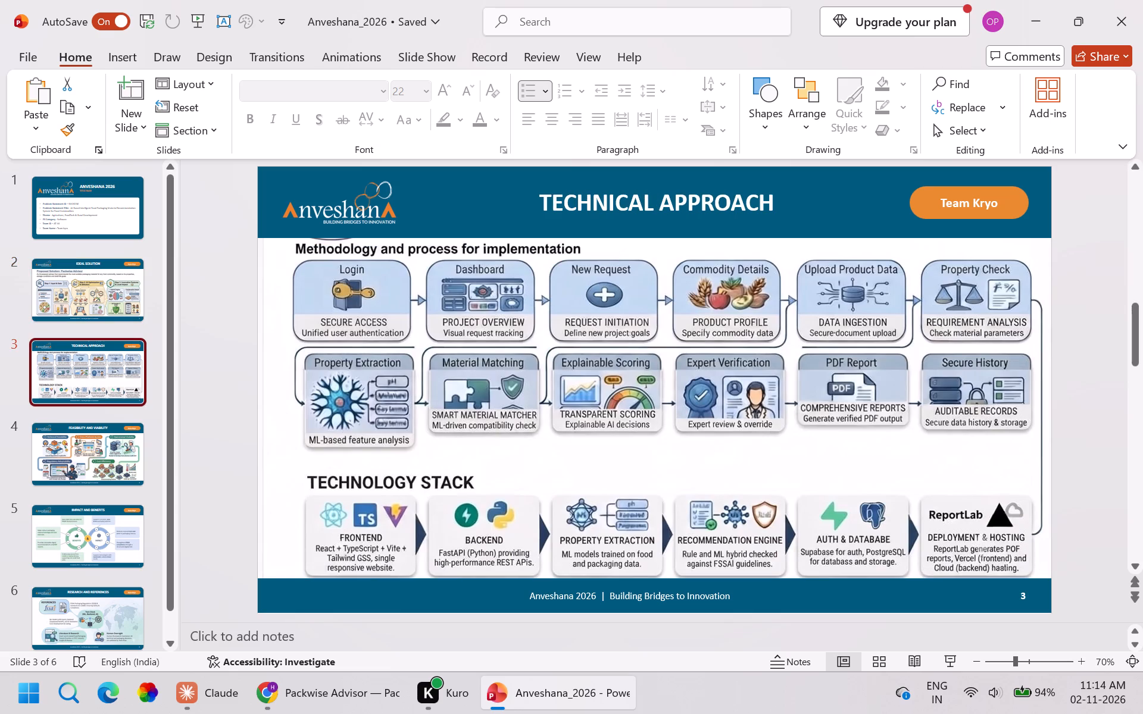
{"action": "key", "text": "Down"}
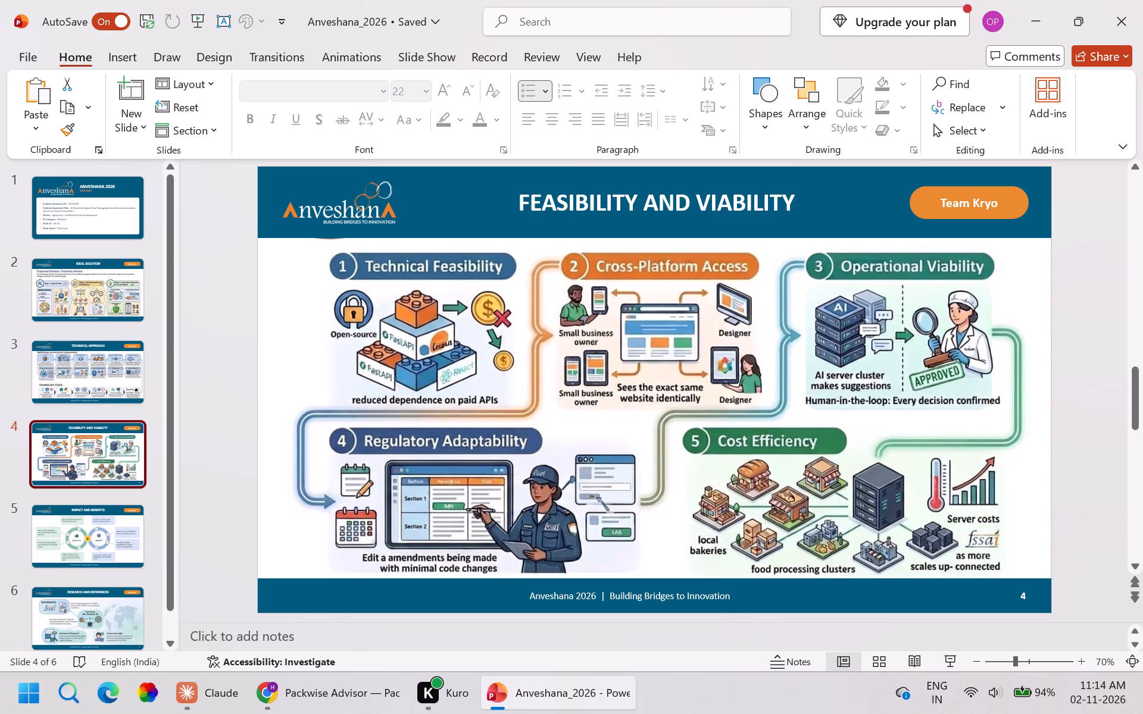
{"action": "key", "text": "Down"}
{"action": "key", "text": "Down"}
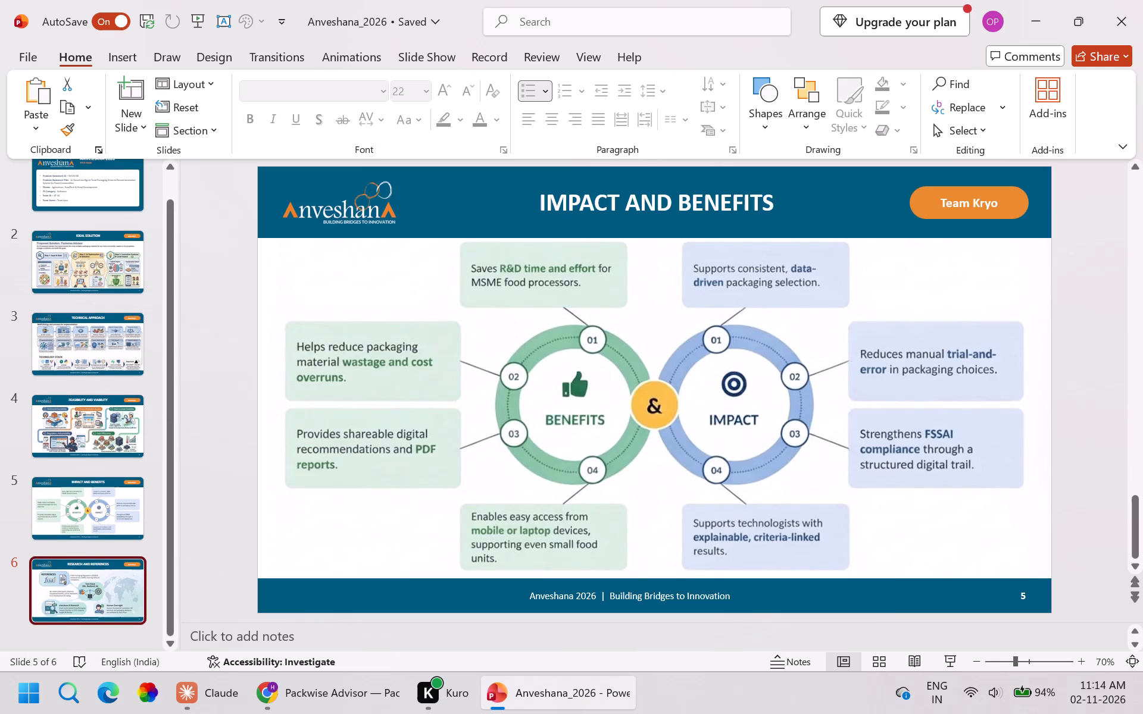
{"action": "key", "text": "Down"}
Page back to the title slide and look through the deck again to the Research and References slide.
{"action": "key", "text": "Up"}
{"action": "key", "text": "Up"}
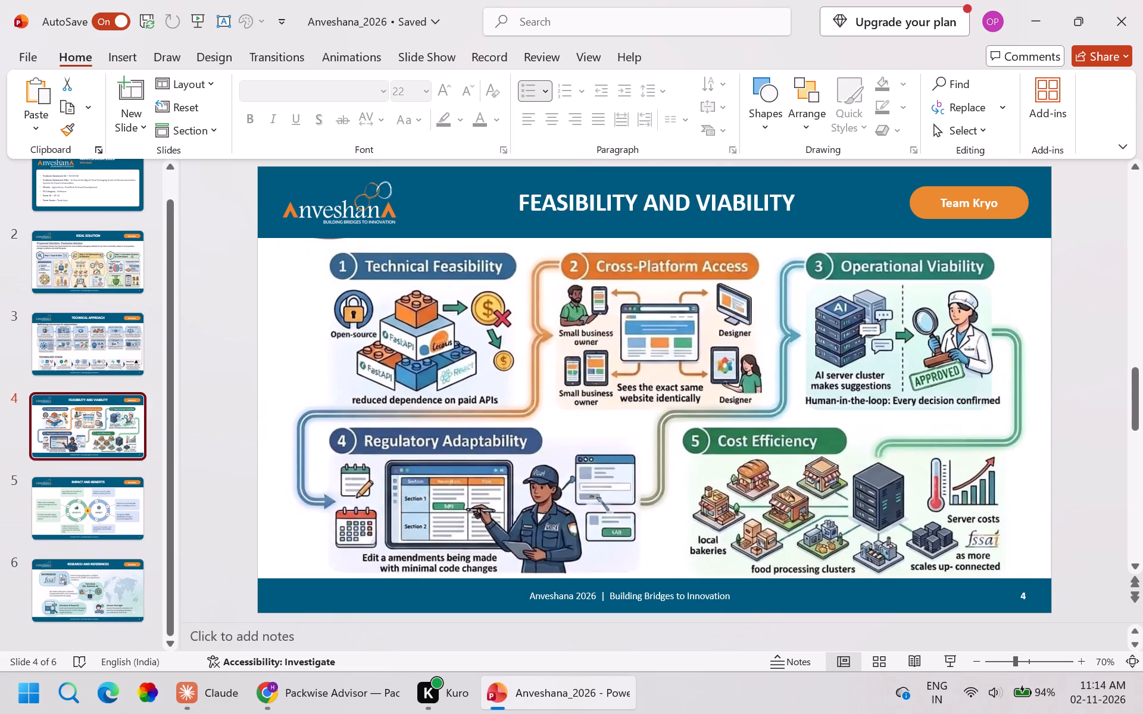
{"action": "key", "text": "Up"}
{"action": "key", "text": "Up"}
{"action": "key", "text": "Up"}
{"action": "key", "text": "Up"}
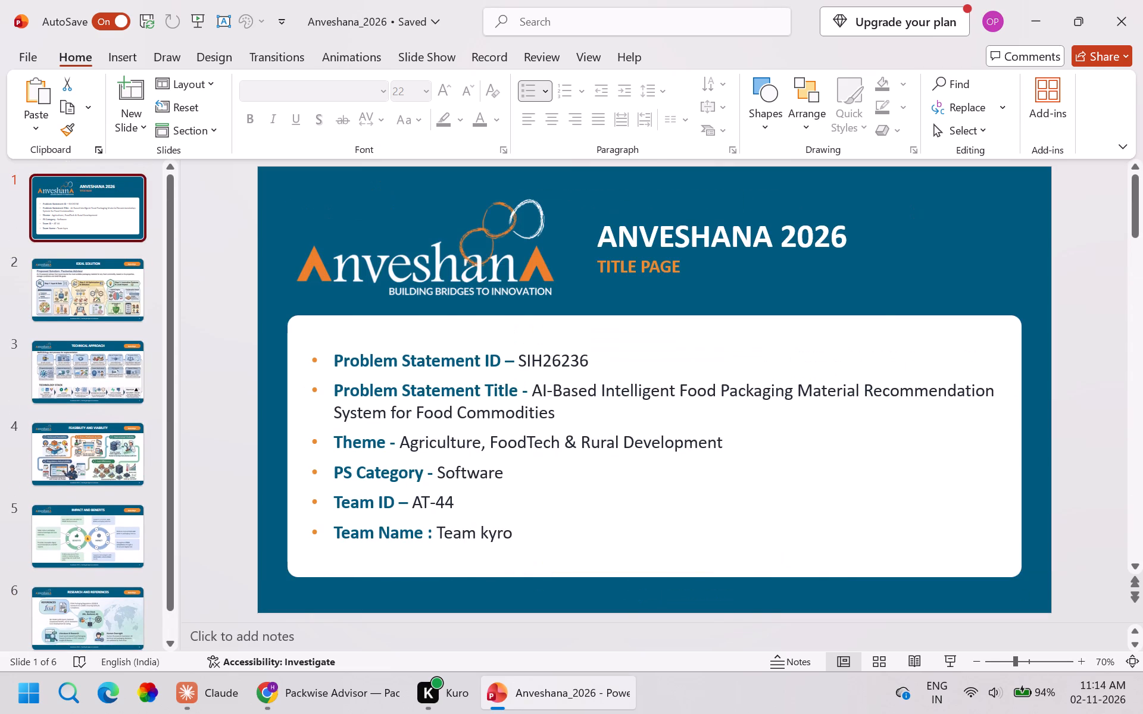
{"action": "key", "text": "Down"}
{"action": "key", "text": "Down"}
{"action": "key", "text": "Down"}
{"action": "key", "text": "Down"}
{"action": "key", "text": "Down"}
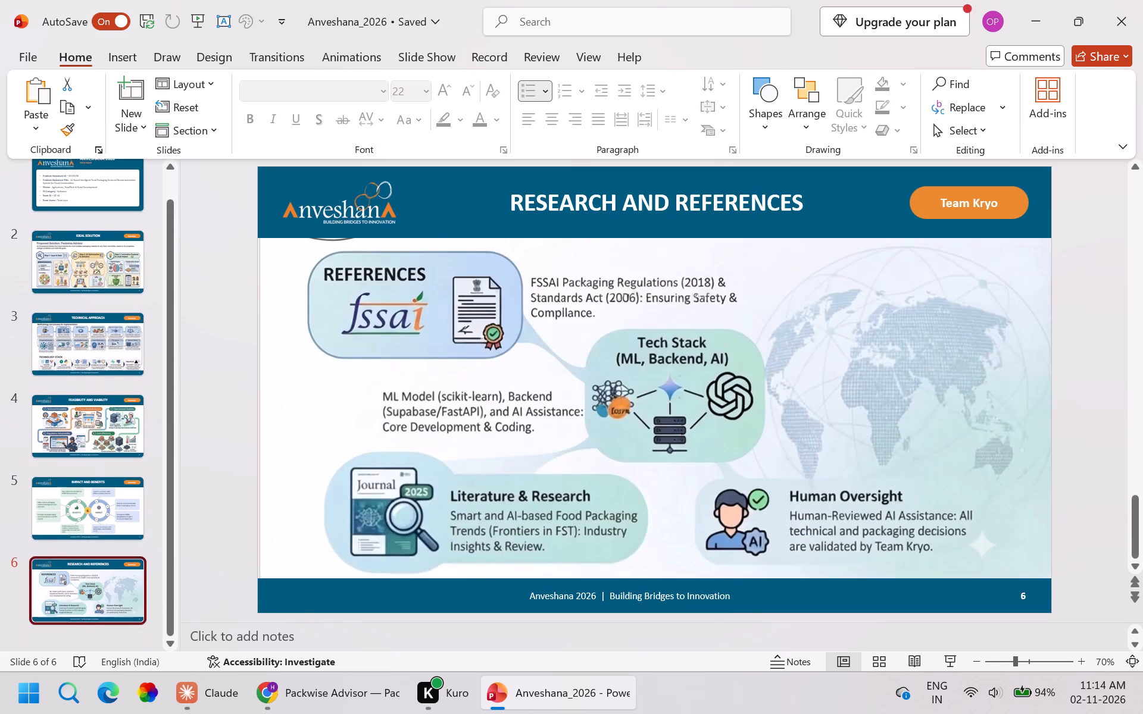
Page back through the deck from the Research and References slide to the title slide.
{"action": "key", "text": "Up"}
{"action": "key", "text": "Up"}
{"action": "key", "text": "Up"}
{"action": "key", "text": "Up"}
{"action": "key", "text": "Up"}
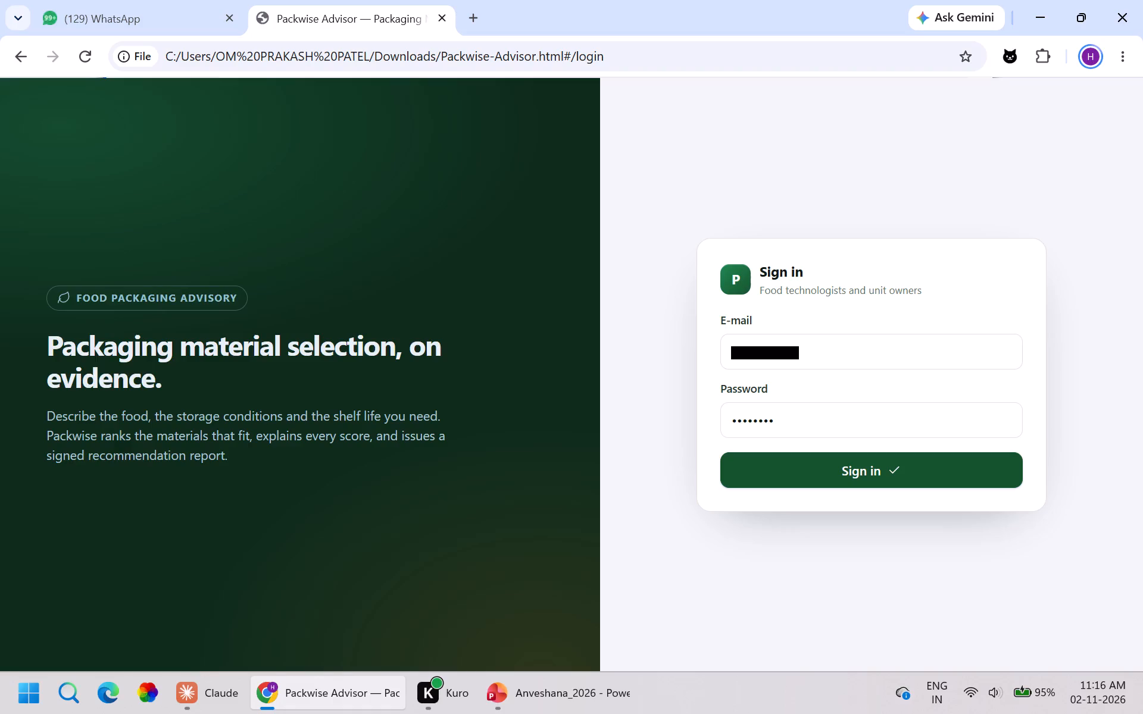
Sign in to Packwise Advisor with the credentials already filled in to open the dashboard.
{"action": "left_click", "coordinate": [865, 468]}
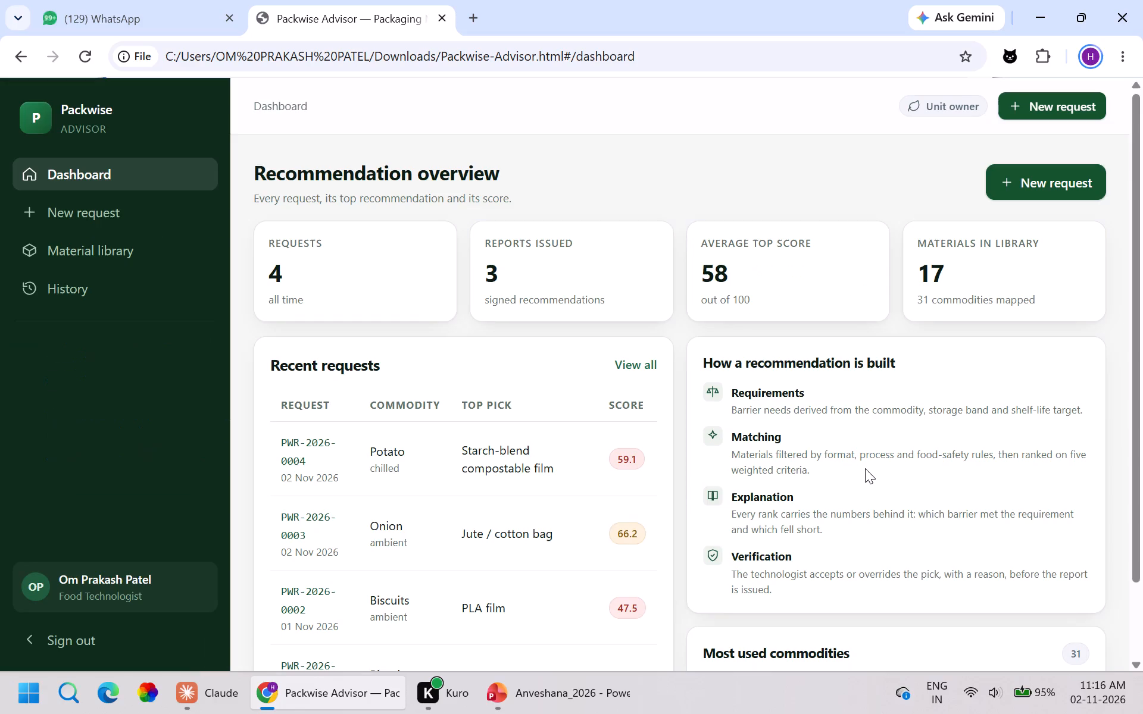
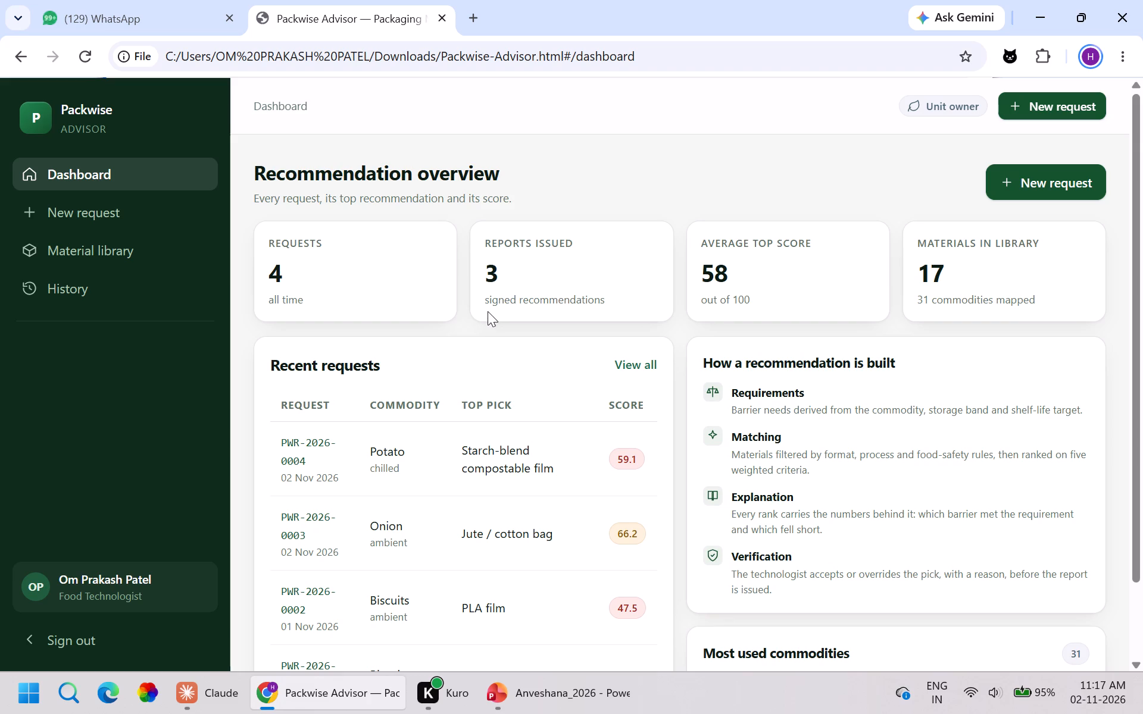
Start a new recommendation request for Paneer with the storage band Frozen — −18 °C and below.
{"action": "scroll", "coordinate": [555, 444], "scroll_direction": "down", "scroll_amount": 1}
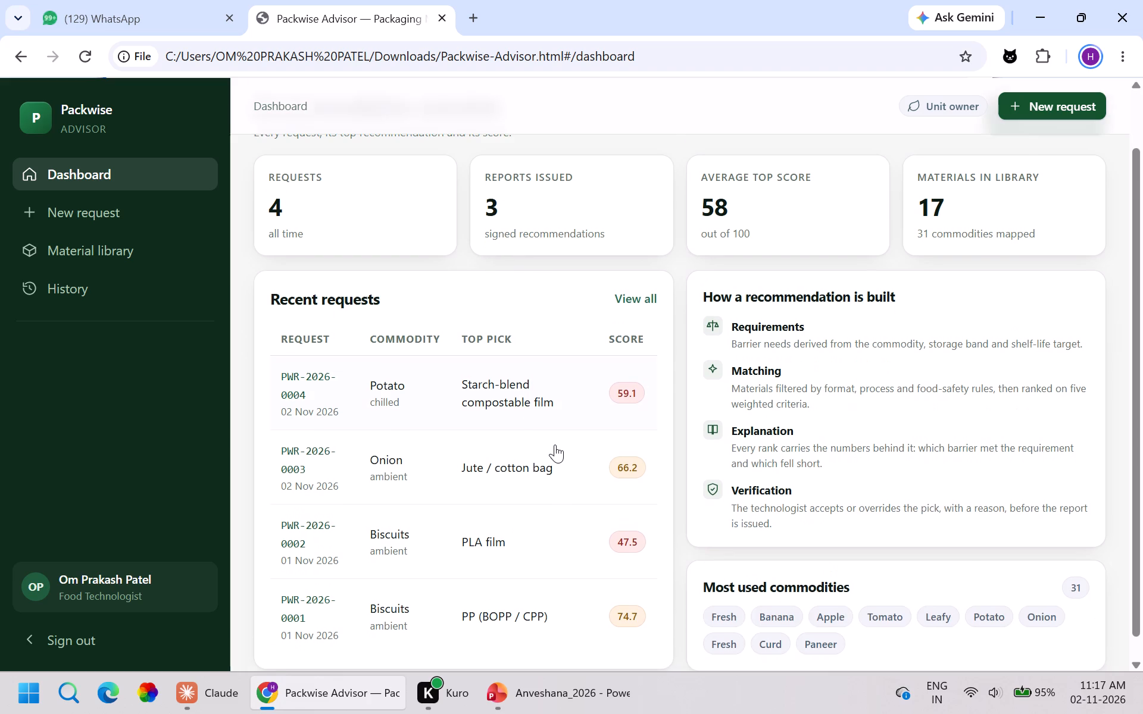
{"action": "scroll", "coordinate": [555, 444], "scroll_direction": "down", "scroll_amount": 1}
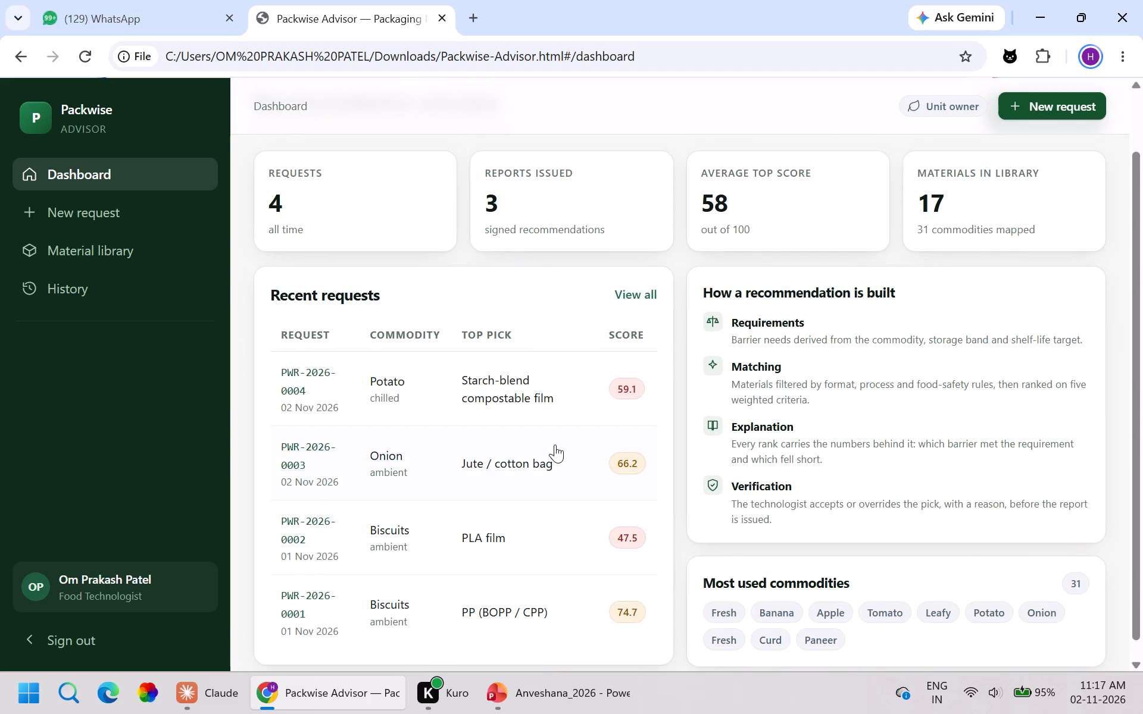
{"action": "scroll", "coordinate": [555, 444], "scroll_direction": "up", "scroll_amount": 4}
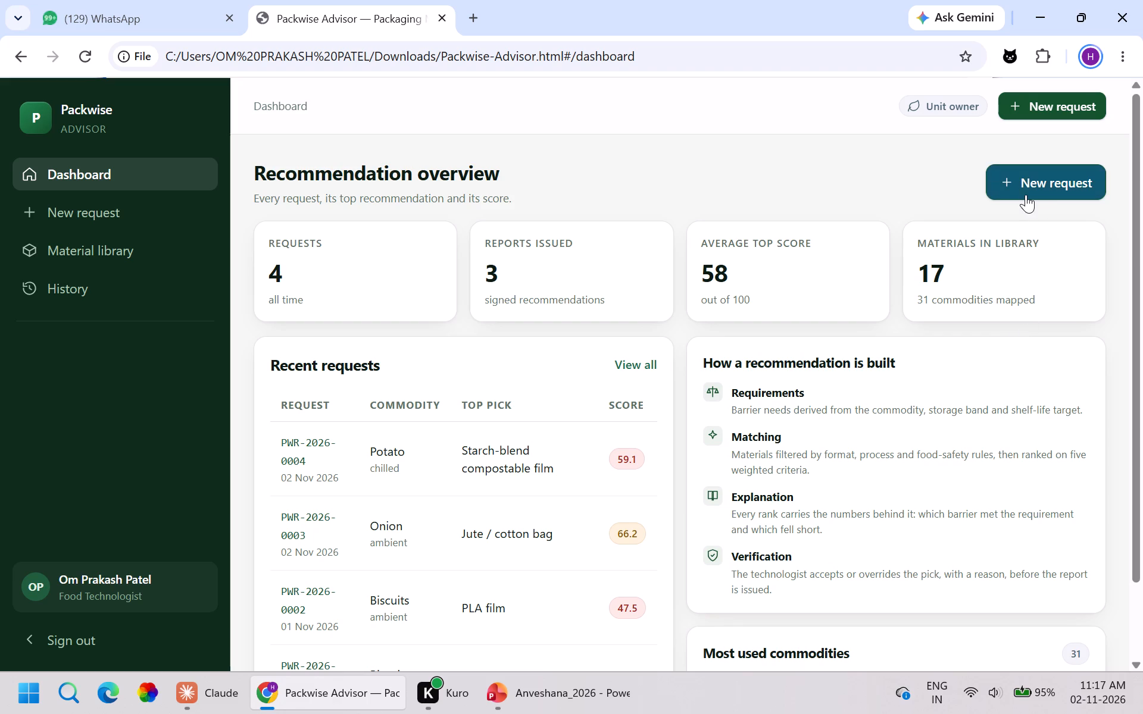
{"action": "left_click", "coordinate": [1005, 186]}
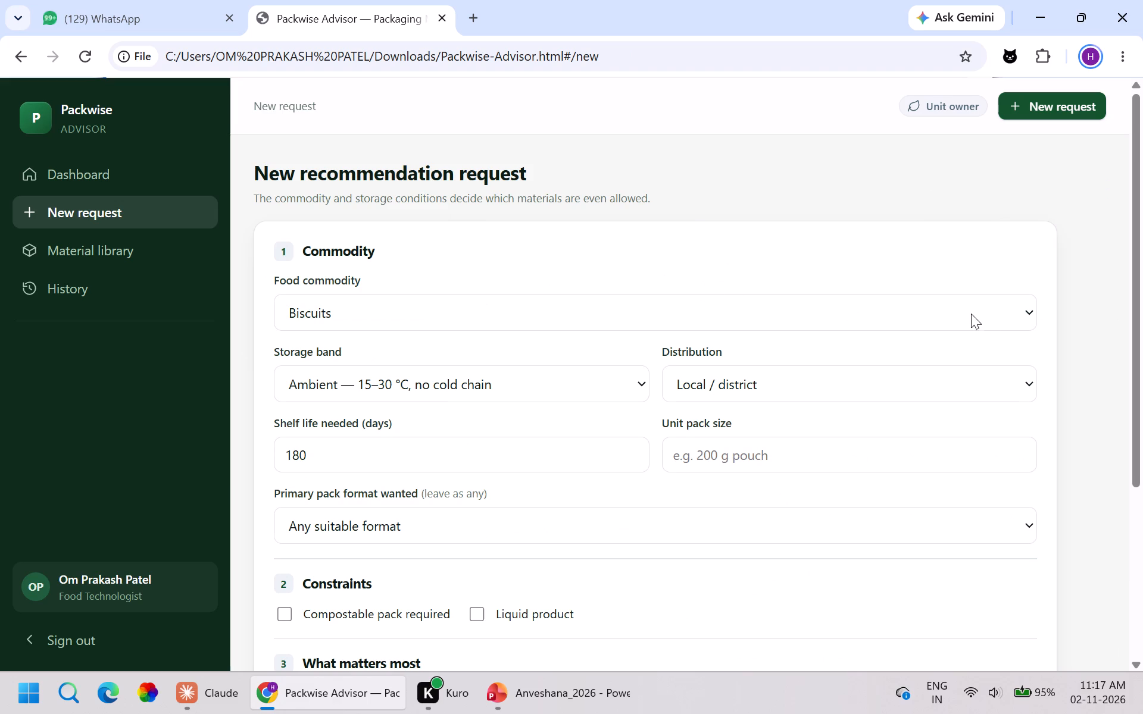
{"action": "left_click", "coordinate": [1028, 310]}
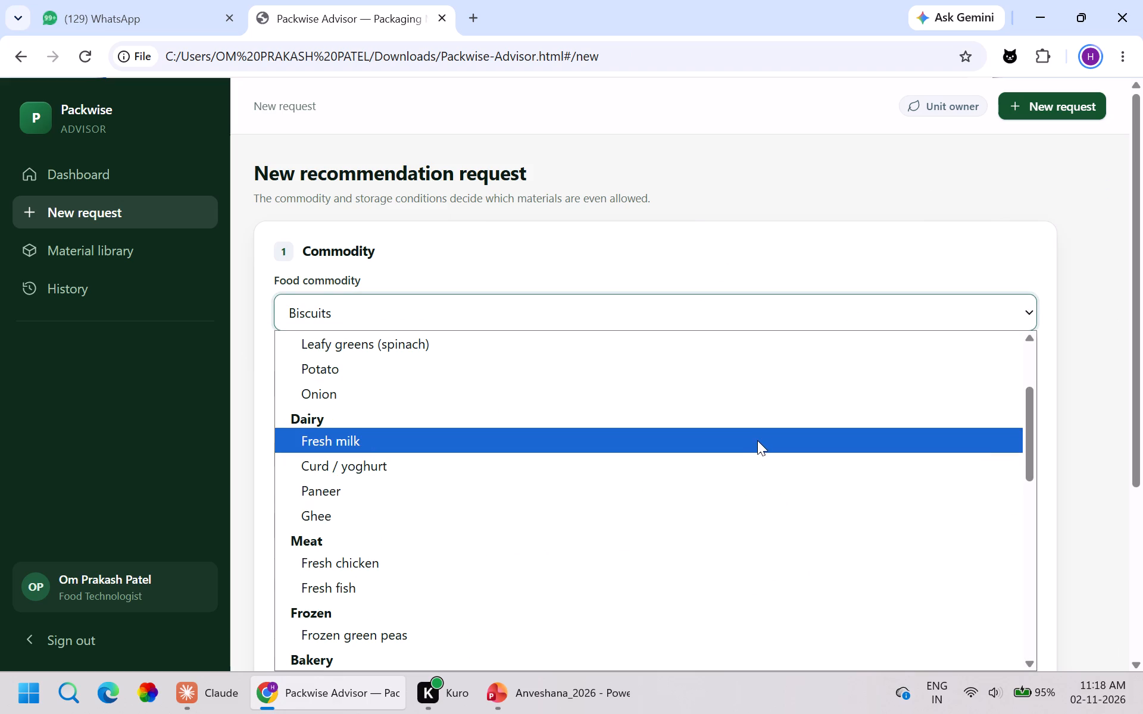
{"action": "left_click", "coordinate": [776, 484]}
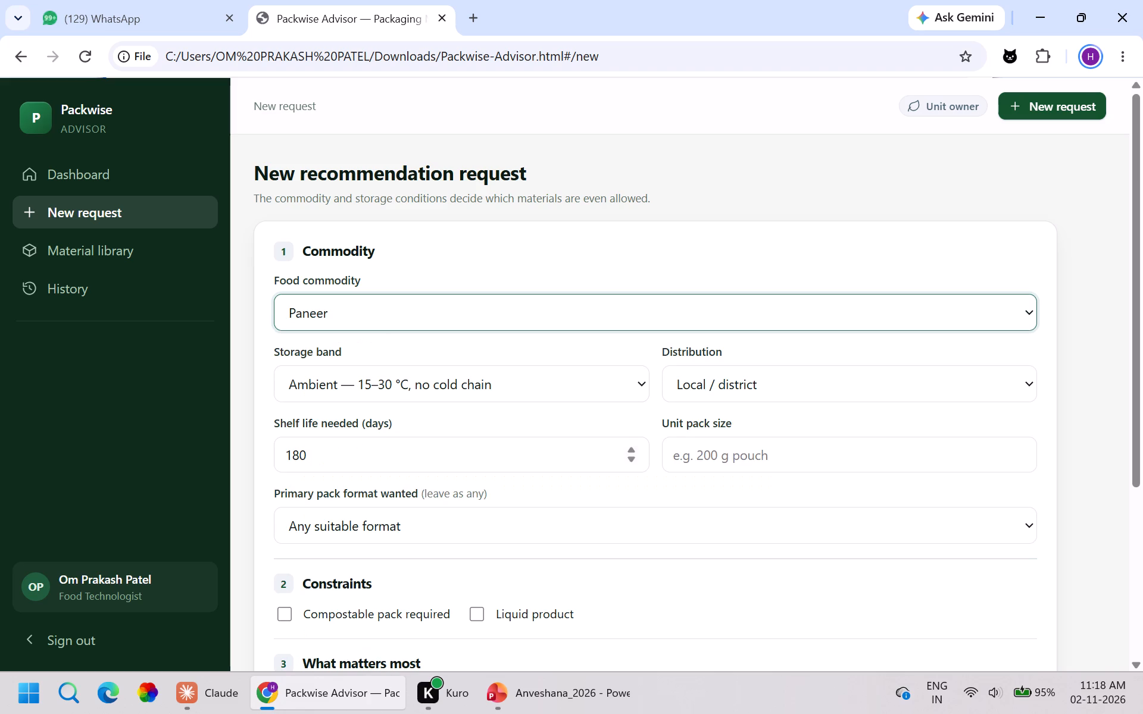
{"action": "left_click", "coordinate": [634, 384]}
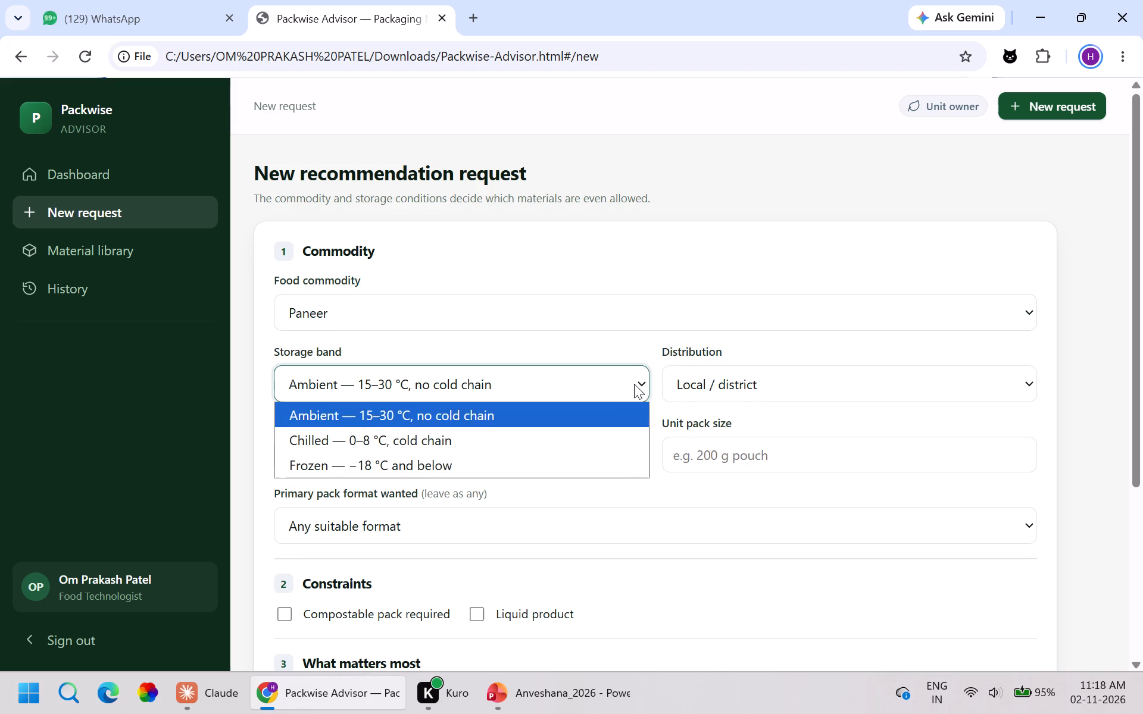
{"action": "left_click", "coordinate": [544, 466]}
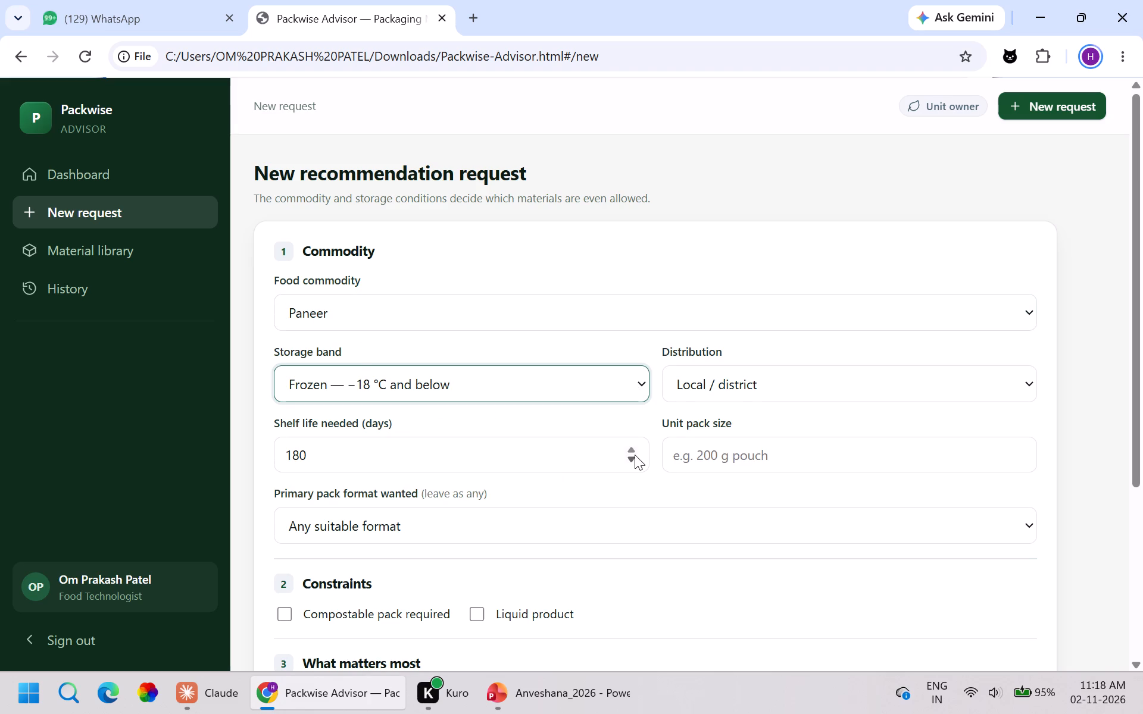
Set the request's distribution to National and enter 600g as the unit pack size.
{"action": "scroll", "coordinate": [595, 487], "scroll_direction": "down", "scroll_amount": 1}
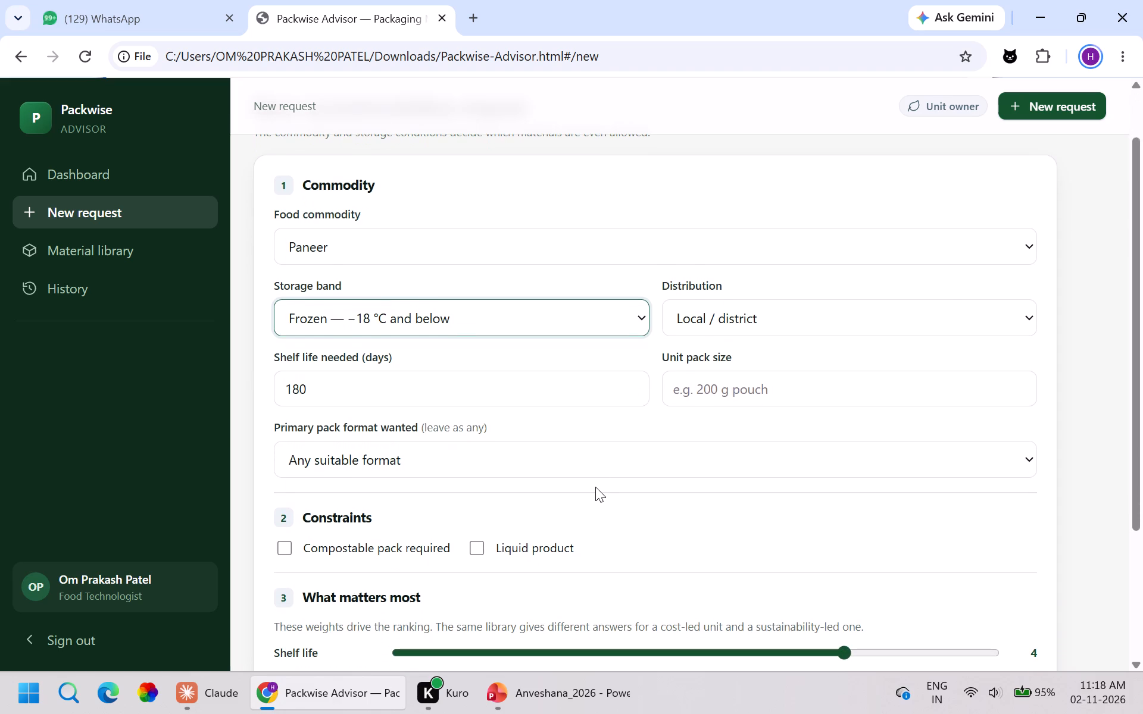
{"action": "left_click", "coordinate": [1029, 317]}
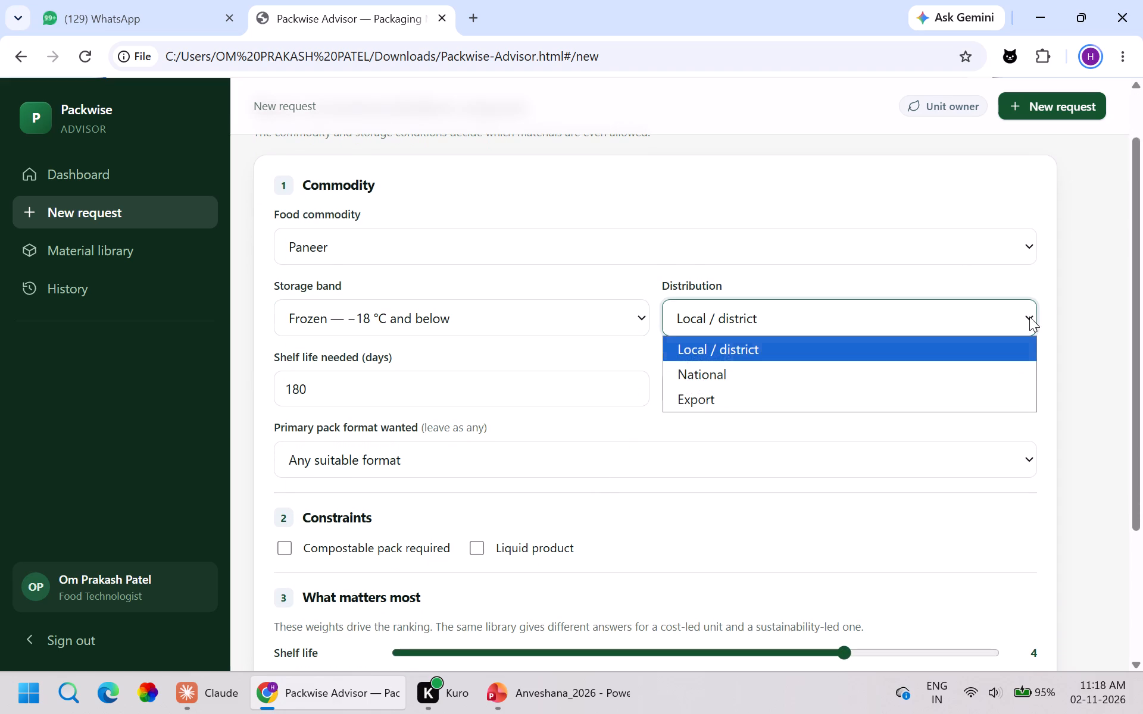
{"action": "left_click", "coordinate": [835, 381]}
{"action": "left_click", "coordinate": [924, 390]}
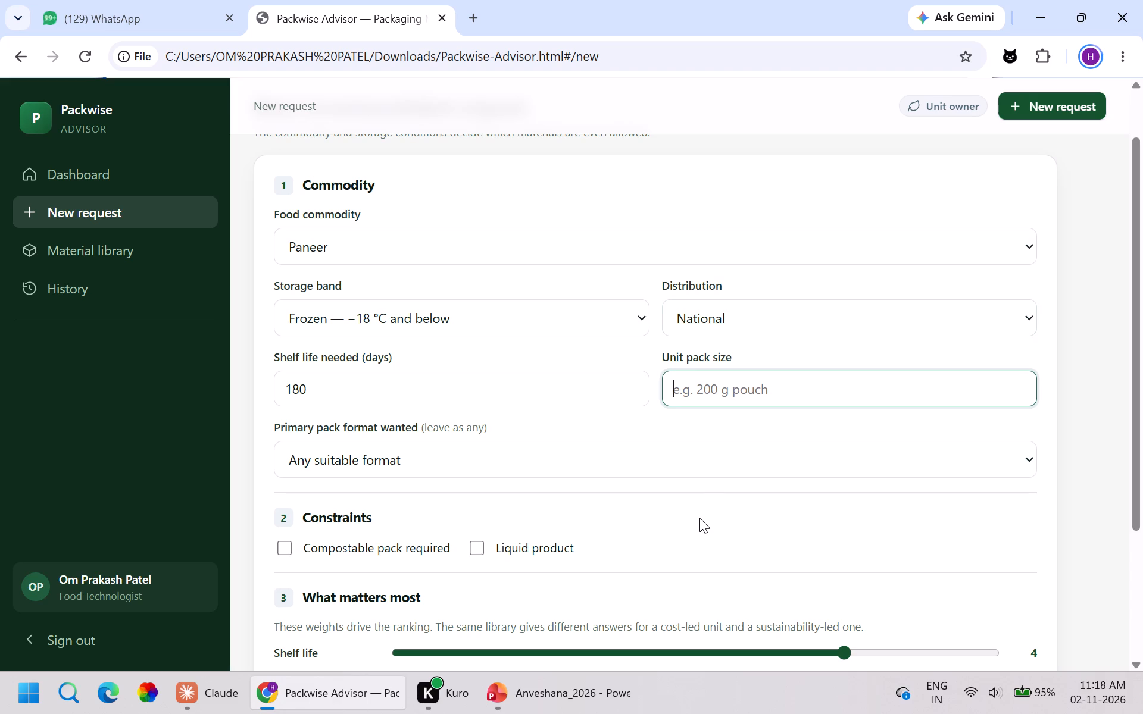
{"action": "key", "text": "6"}
{"action": "type", "text": "00"}
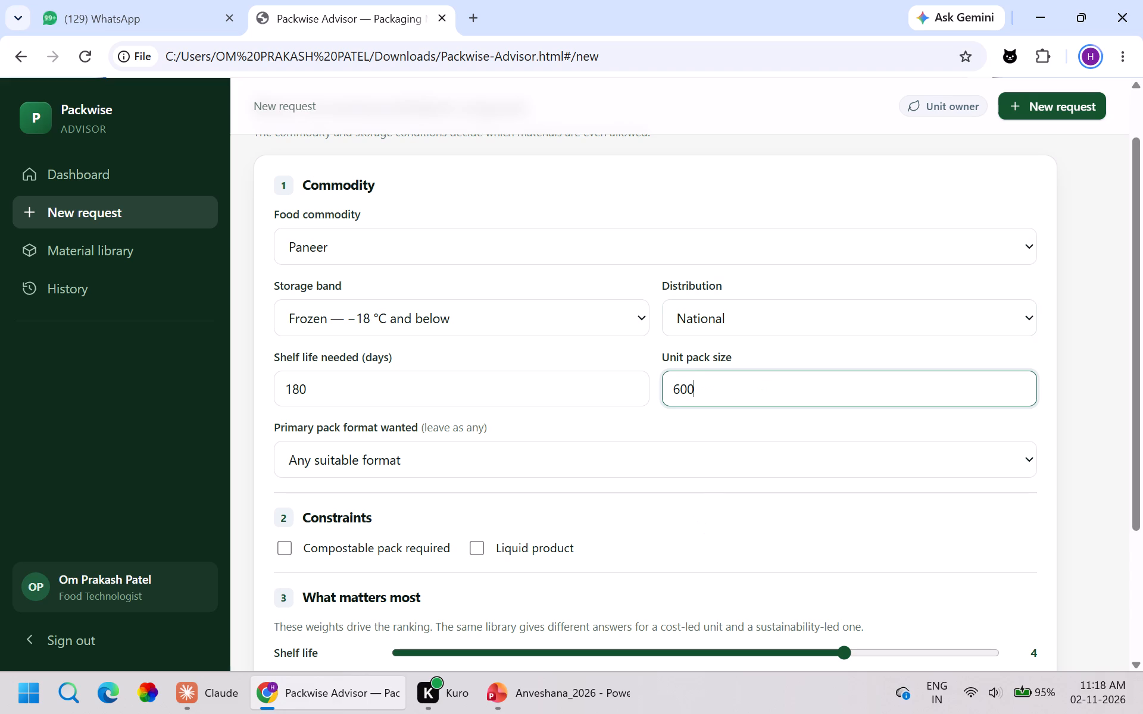
{"action": "key", "text": "g"}
Change the request's distribution to Local / district.
{"action": "left_click", "coordinate": [1019, 314]}
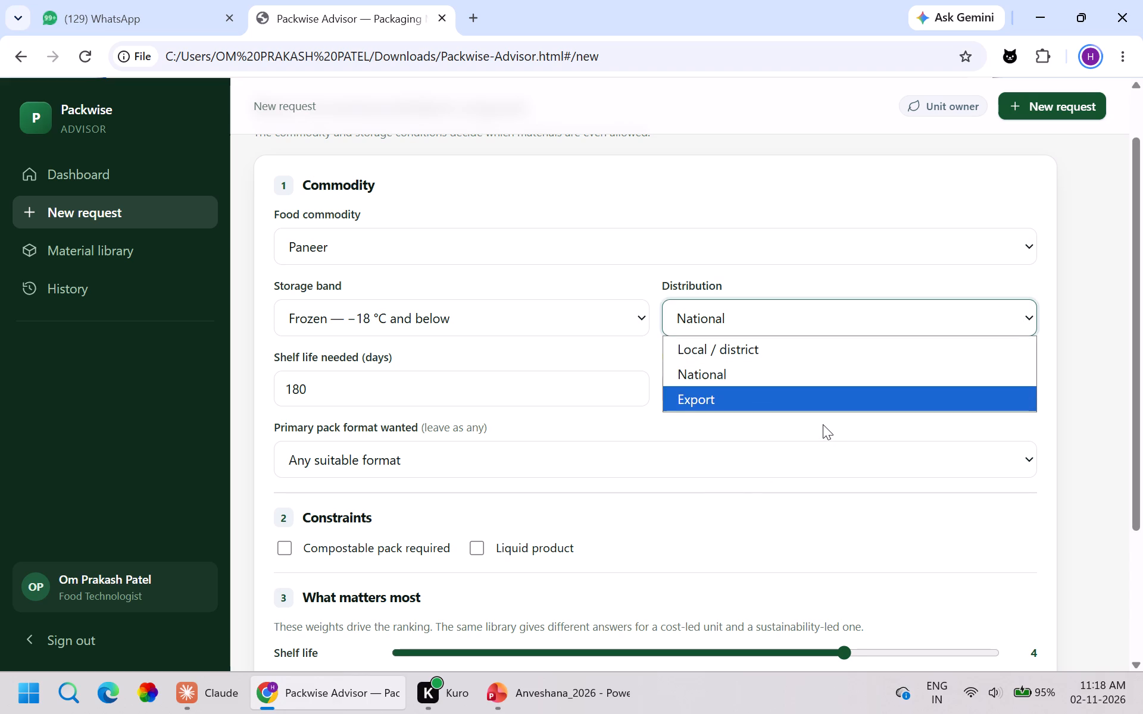
{"action": "left_click", "coordinate": [823, 424]}
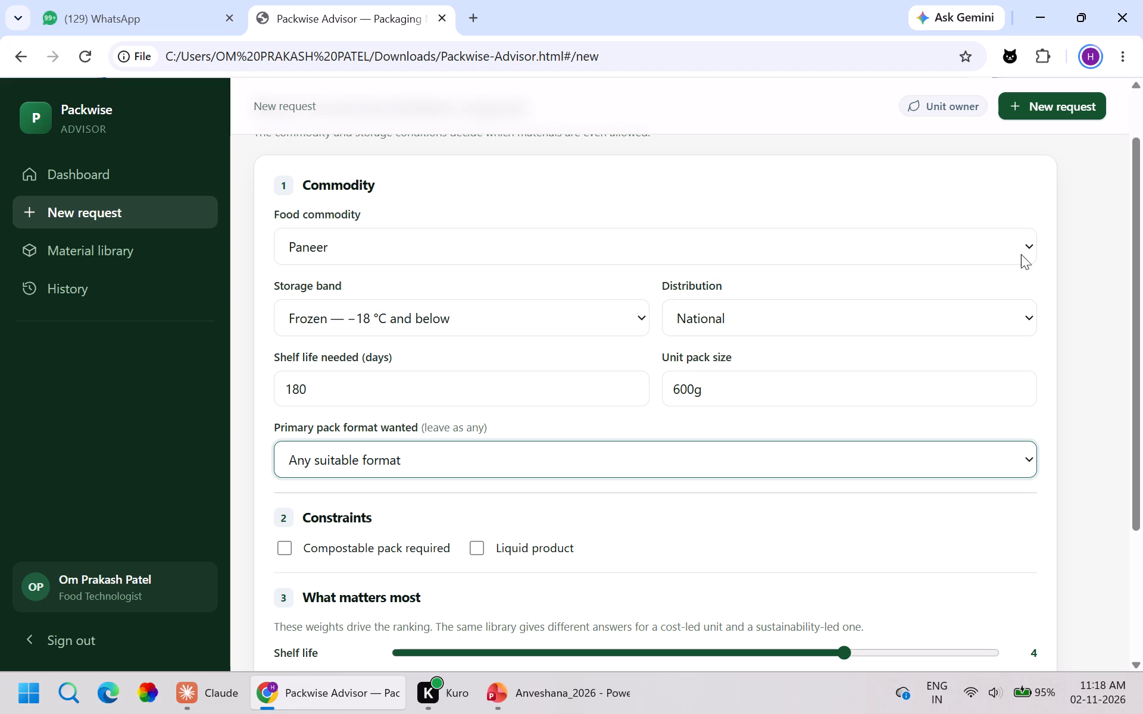
{"action": "left_click", "coordinate": [1030, 320]}
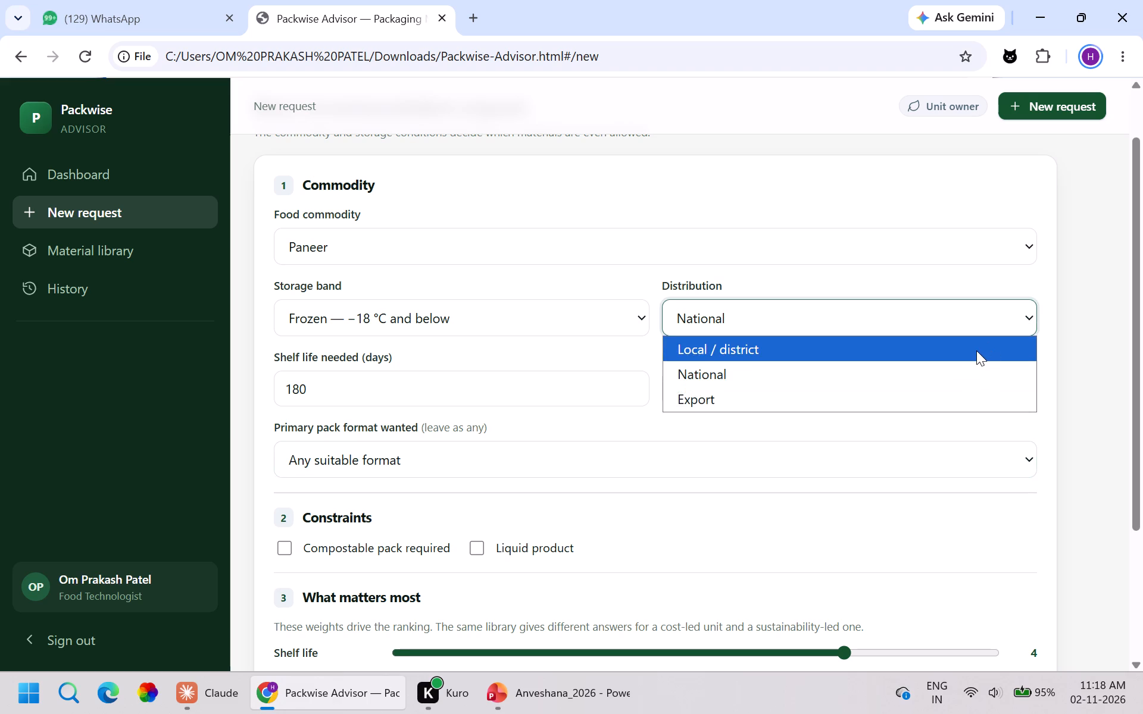
{"action": "left_click", "coordinate": [976, 350]}
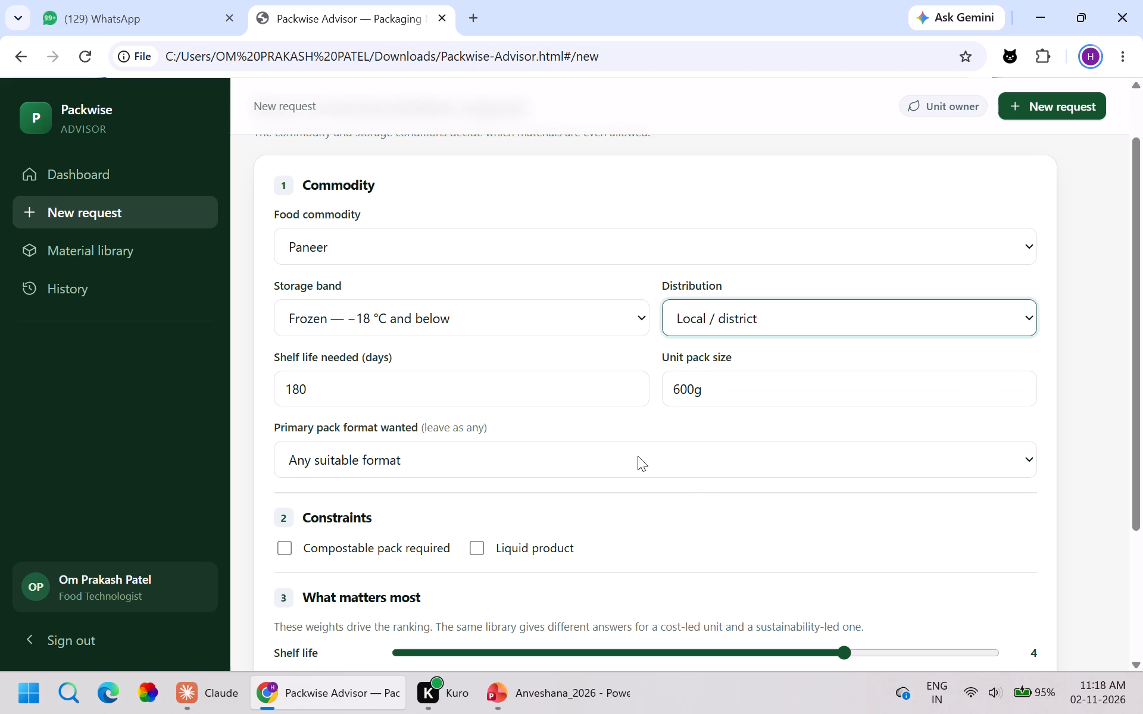
Set the primary pack format wanted to pouch and mark a compostable pack as required.
{"action": "left_click", "coordinate": [1017, 472]}
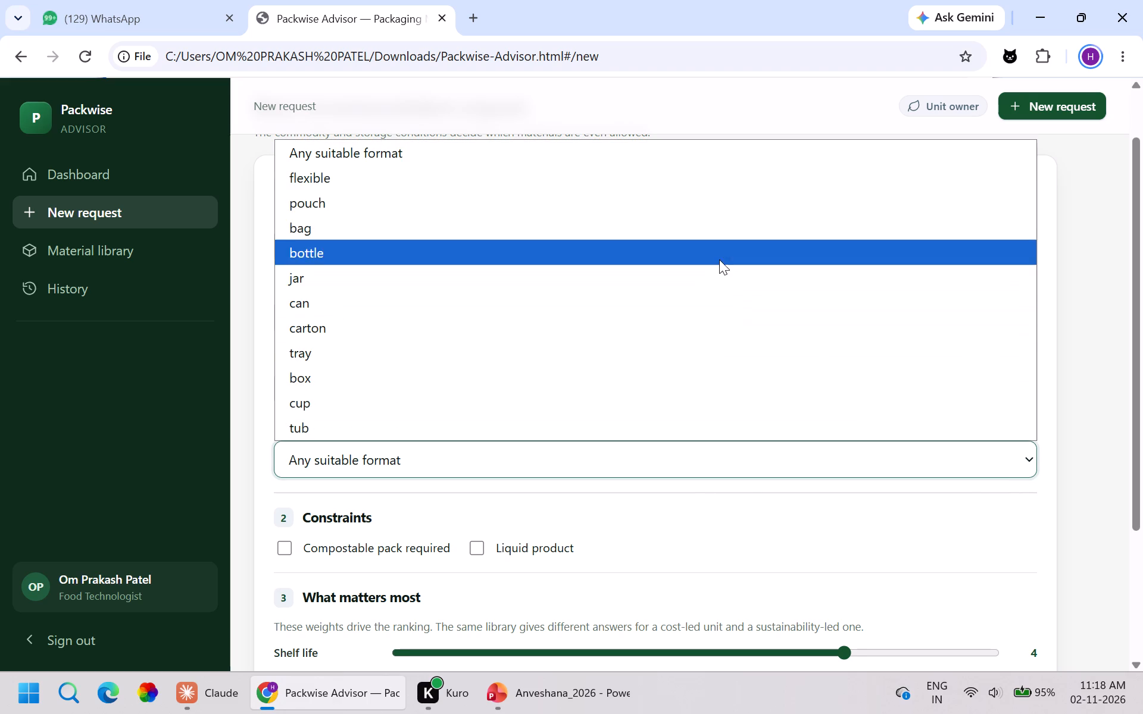
{"action": "left_click", "coordinate": [699, 219]}
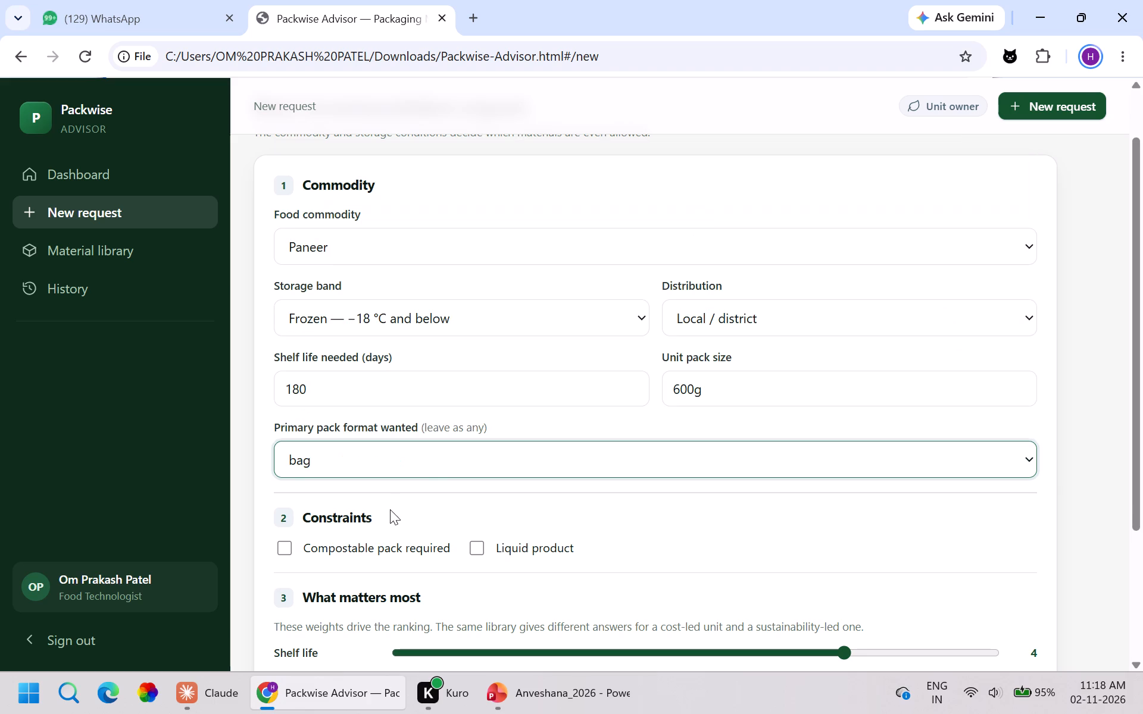
{"action": "scroll", "coordinate": [390, 509], "scroll_direction": "down", "scroll_amount": 3}
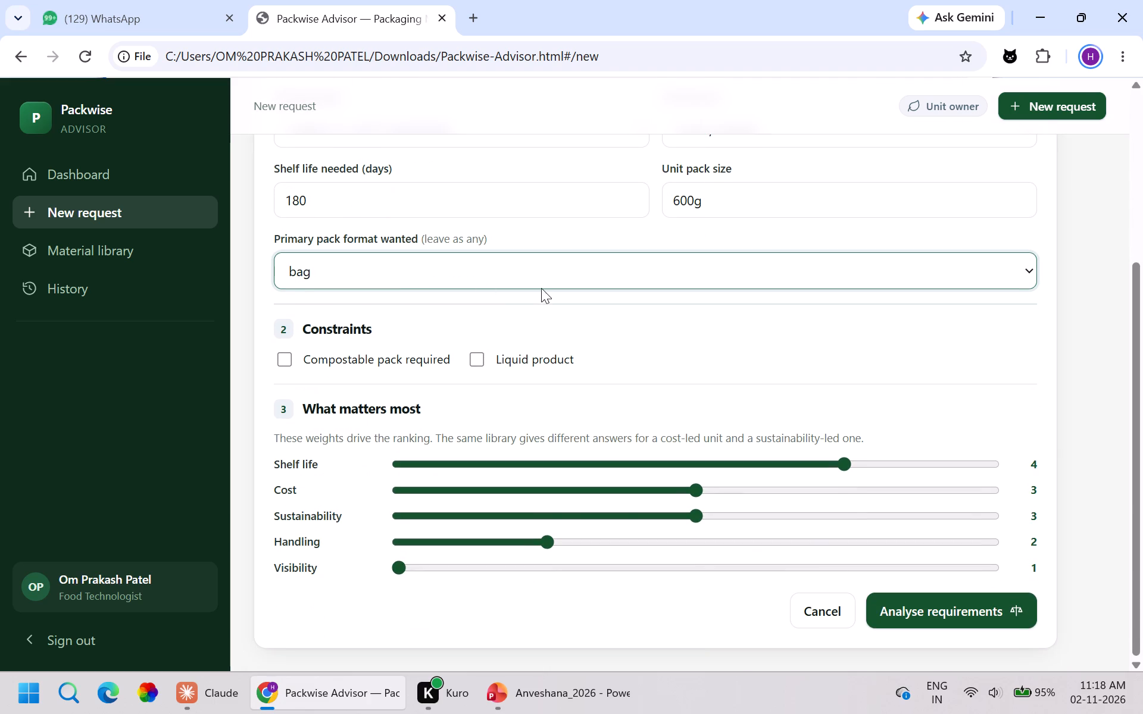
{"action": "left_click", "coordinate": [541, 290]}
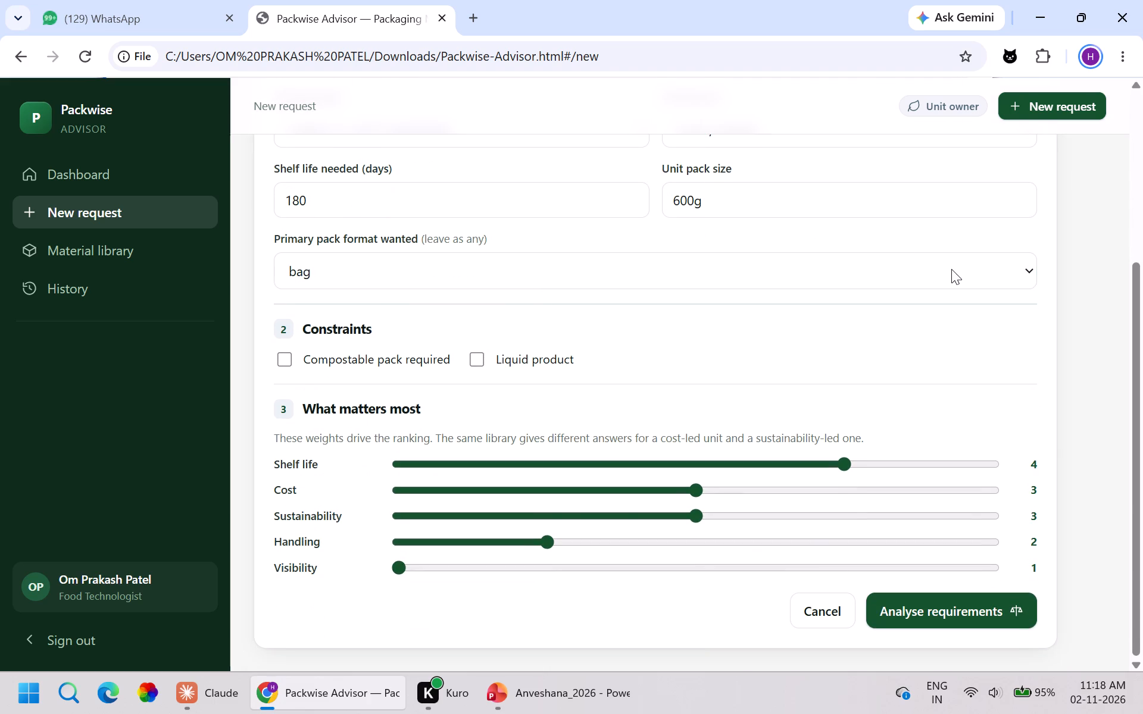
{"action": "left_click", "coordinate": [951, 269]}
{"action": "left_click", "coordinate": [787, 355]}
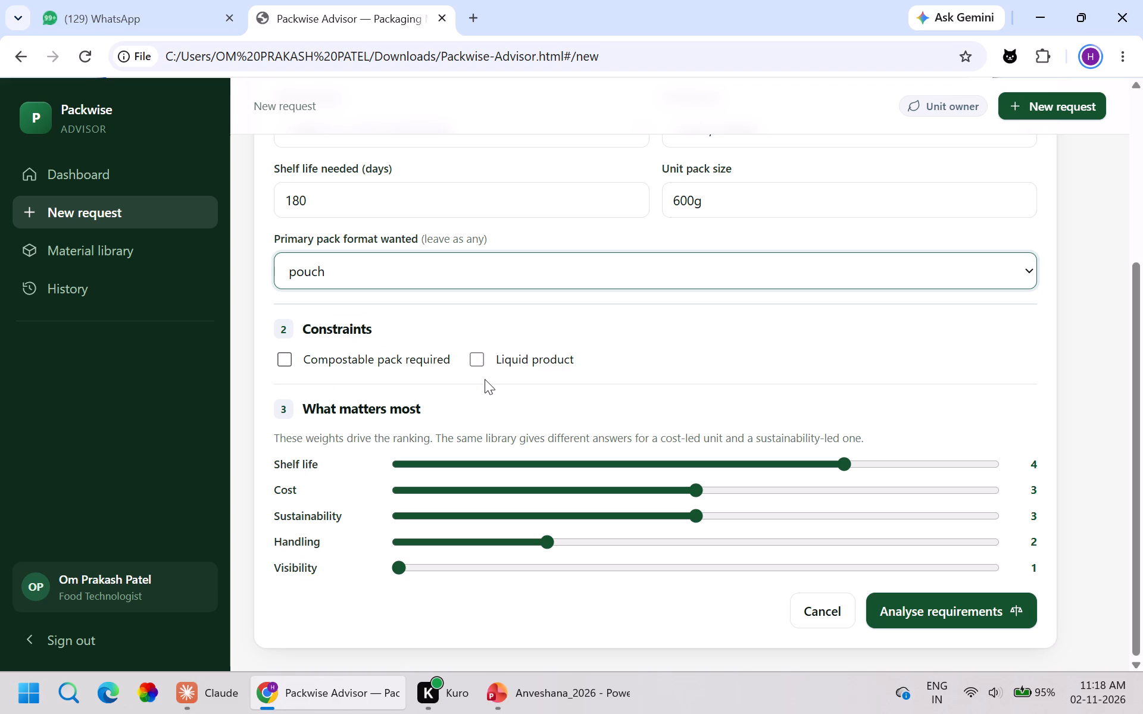
{"action": "left_click", "coordinate": [288, 358]}
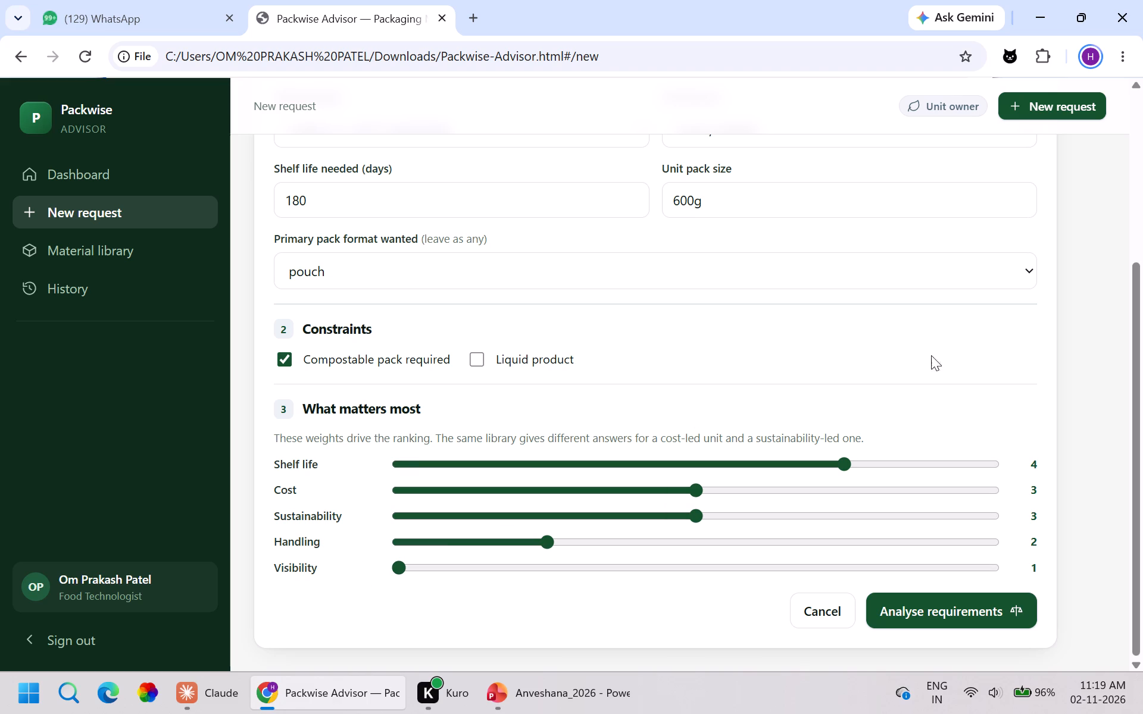
Set the ranking weights to shelf life 5, cost 4, sustainability 5, handling 5 and visibility 3.
{"action": "left_click", "coordinate": [992, 459]}
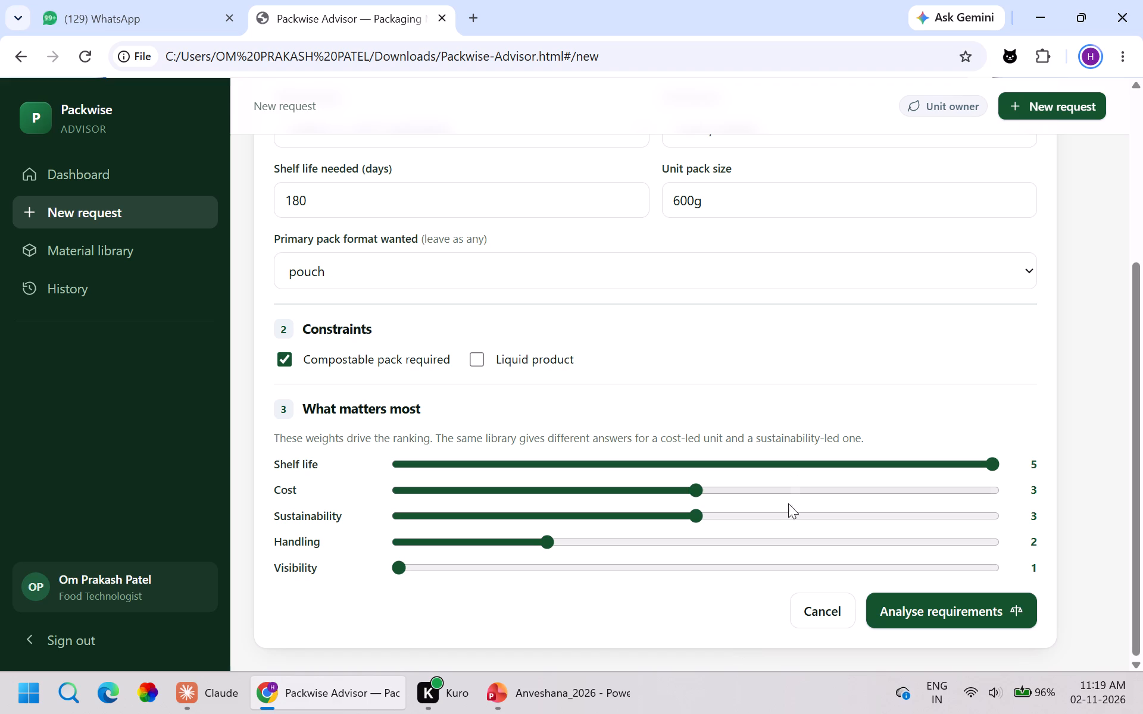
{"action": "left_click", "coordinate": [954, 491]}
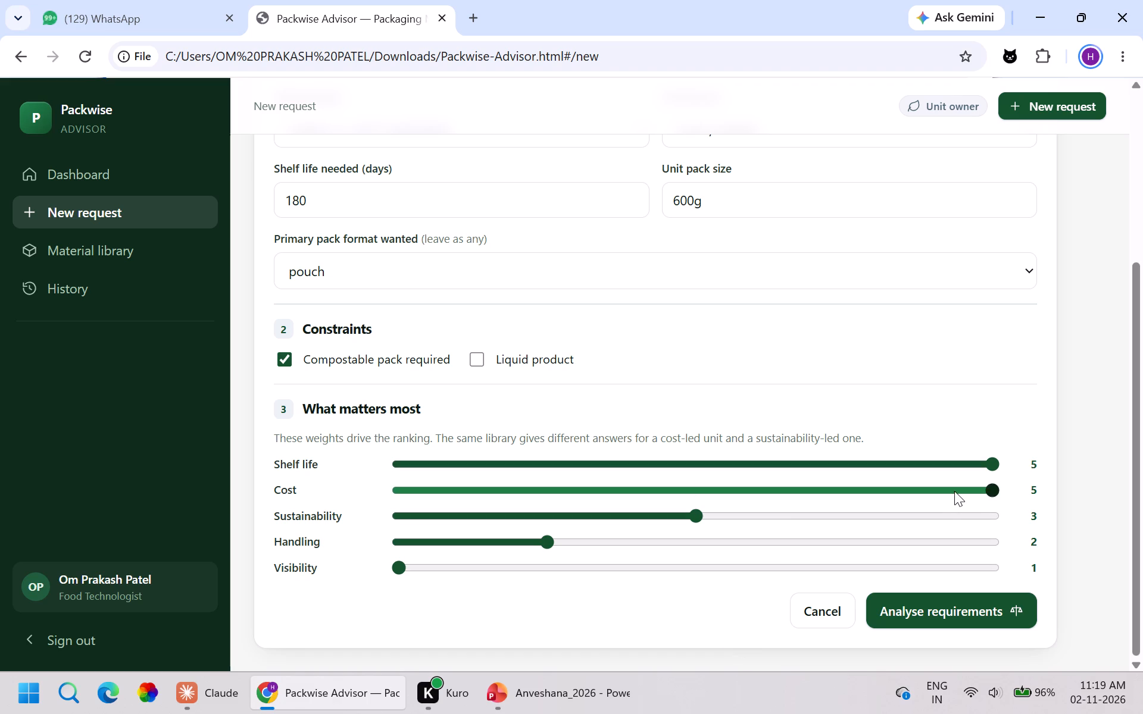
{"action": "double_click", "coordinate": [954, 491]}
{"action": "left_click", "coordinate": [944, 486]}
{"action": "left_click", "coordinate": [911, 490]}
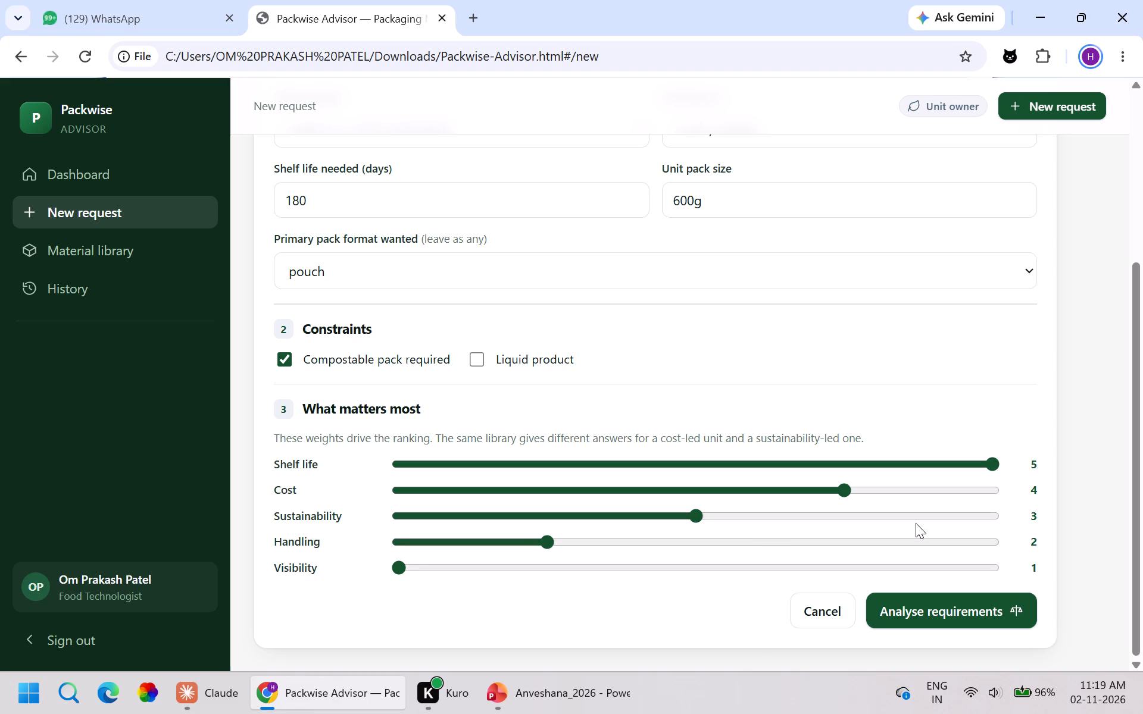
{"action": "left_click", "coordinate": [992, 513]}
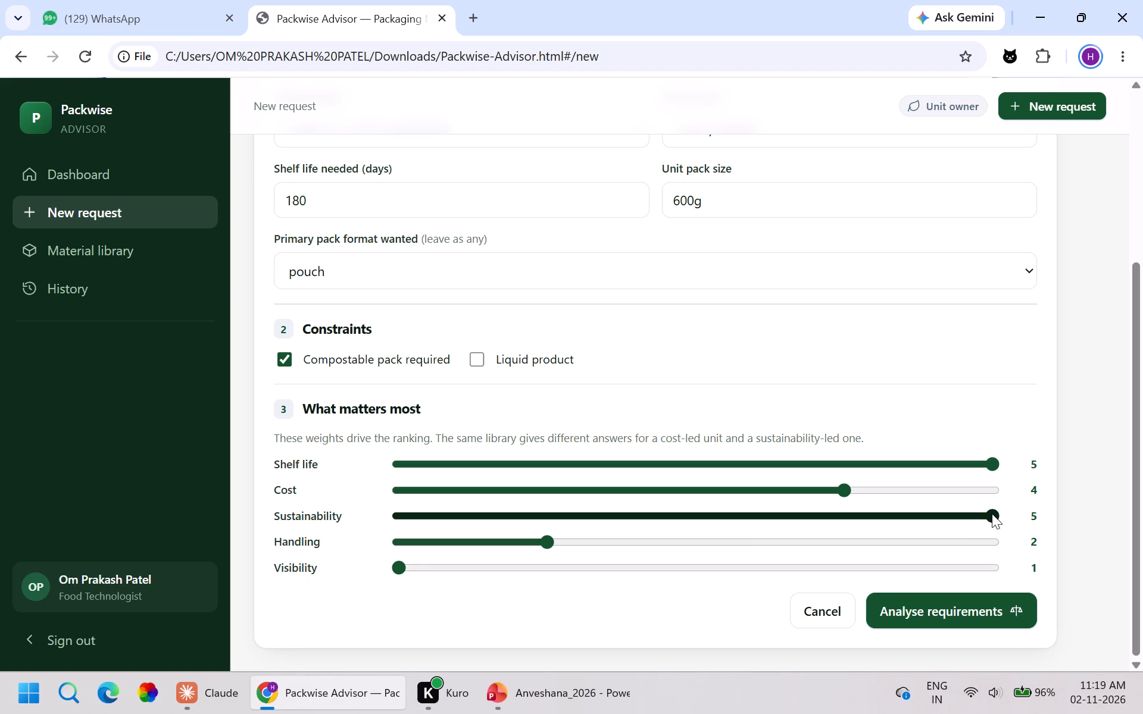
{"action": "left_click", "coordinate": [960, 544]}
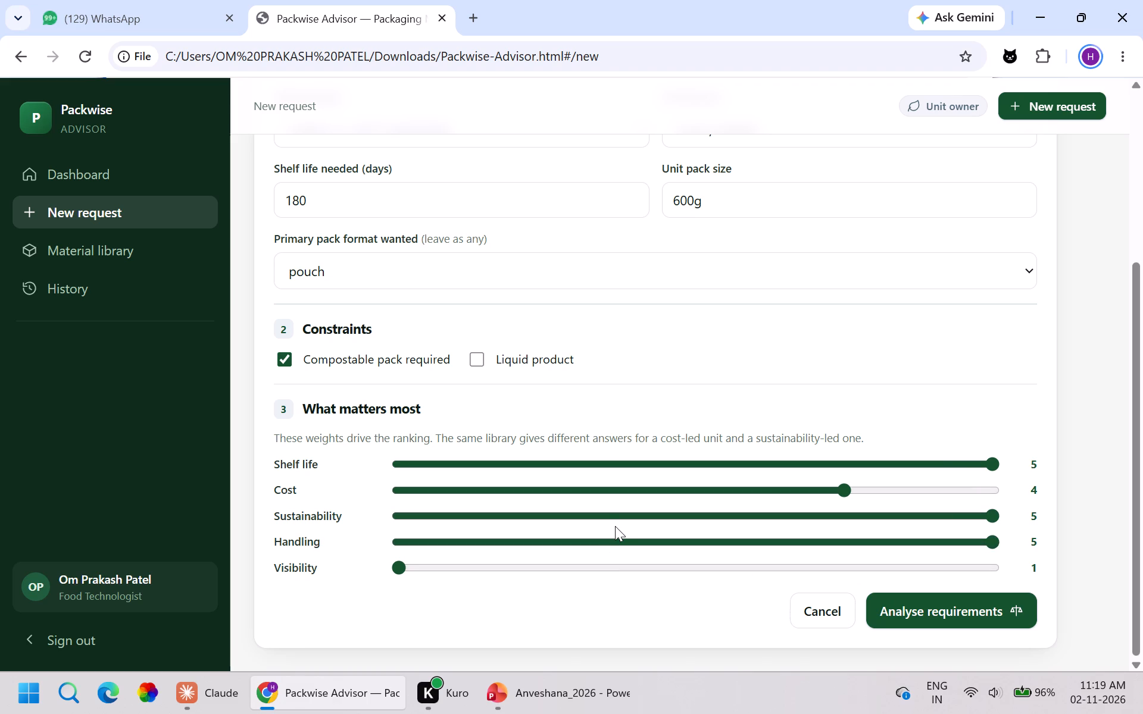
{"action": "left_click", "coordinate": [536, 568]}
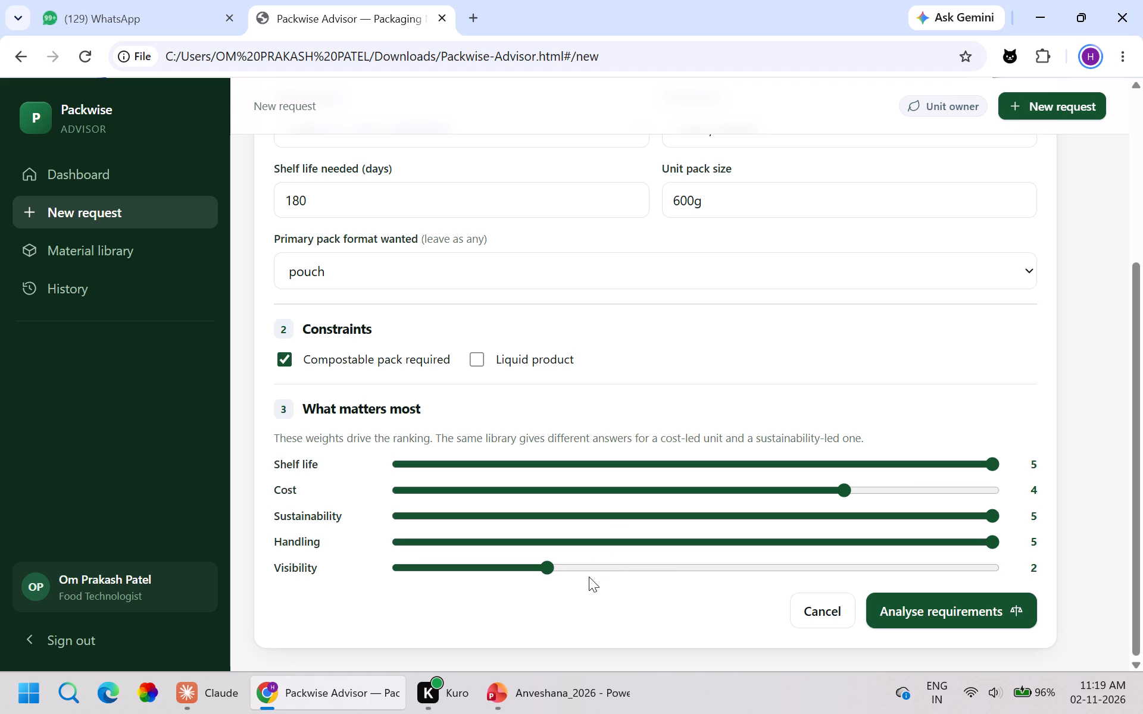
{"action": "left_click", "coordinate": [589, 566]}
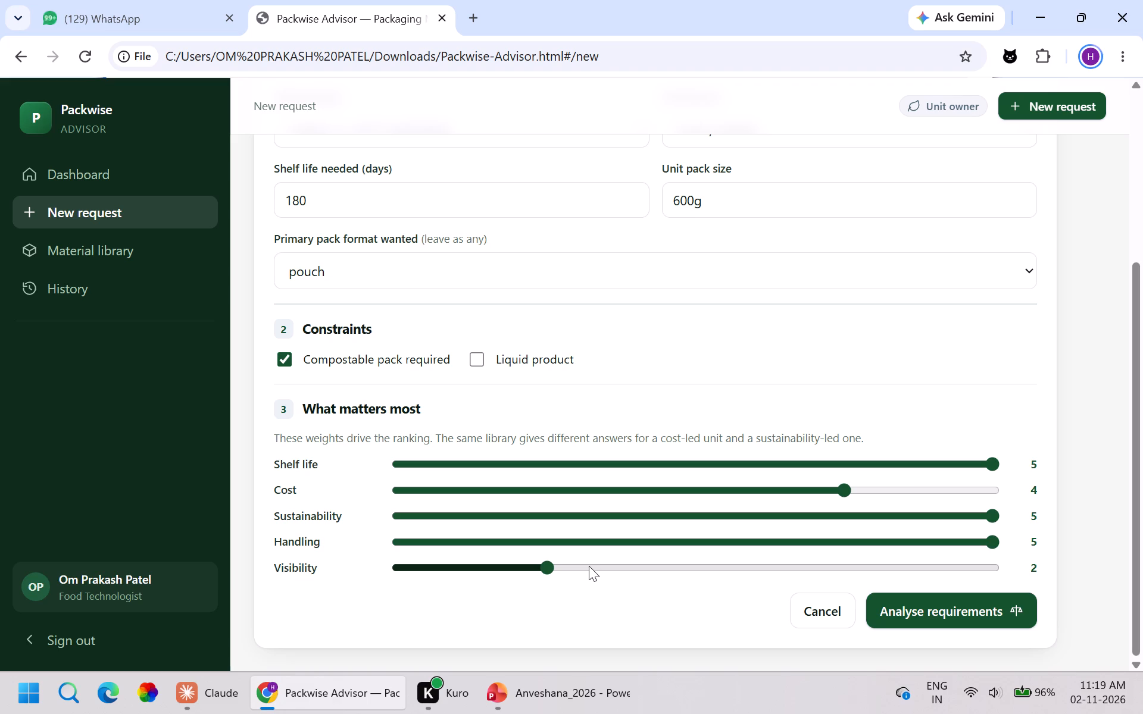
{"action": "left_click", "coordinate": [589, 566]}
{"action": "left_click", "coordinate": [610, 566]}
{"action": "left_click", "coordinate": [629, 568]}
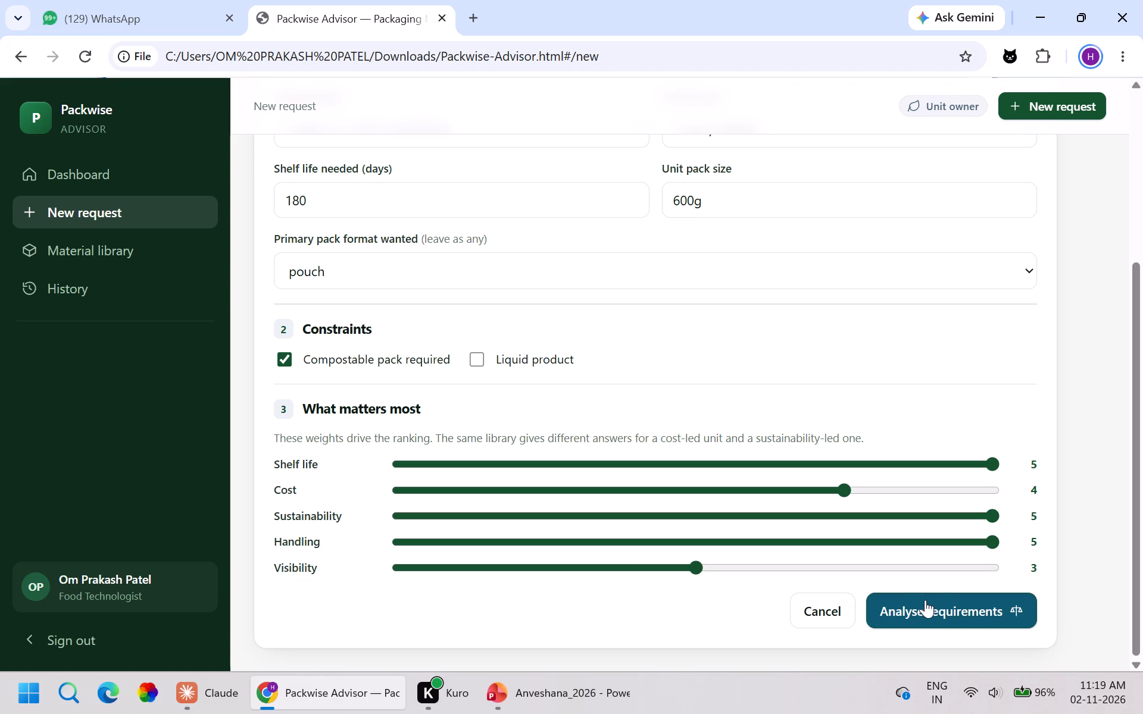
Submit the Paneer request for requirement analysis and review the derived barrier needs.
{"action": "left_click", "coordinate": [951, 616]}
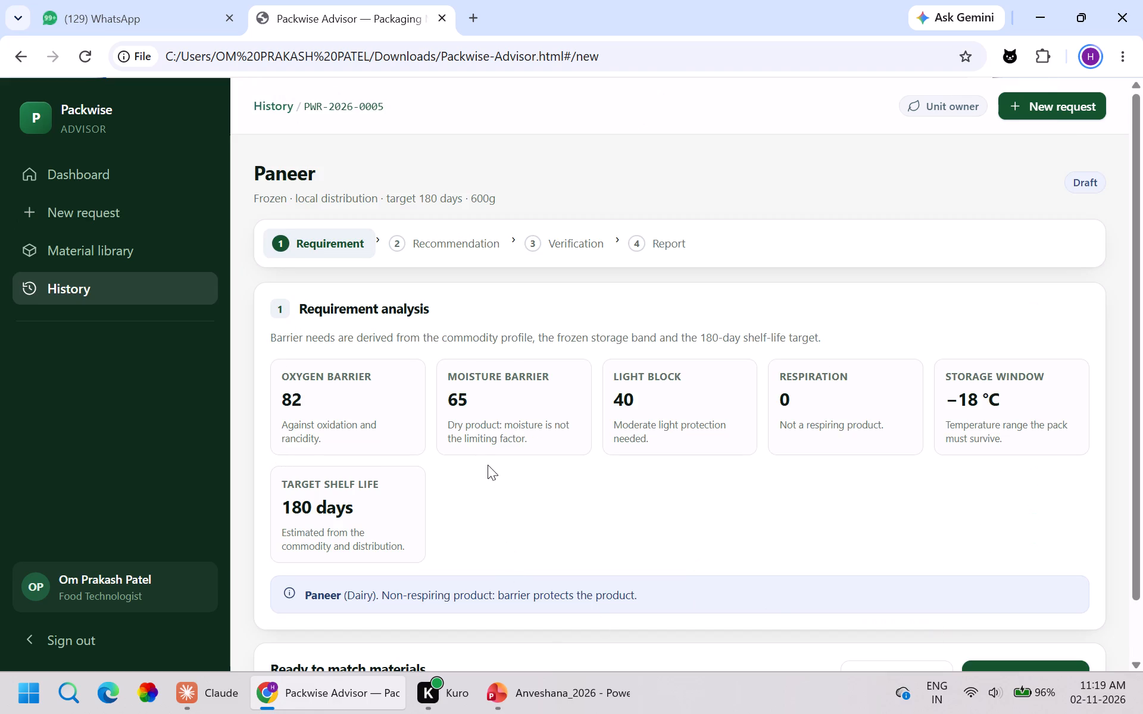
{"action": "scroll", "coordinate": [488, 465], "scroll_direction": "down", "scroll_amount": 4}
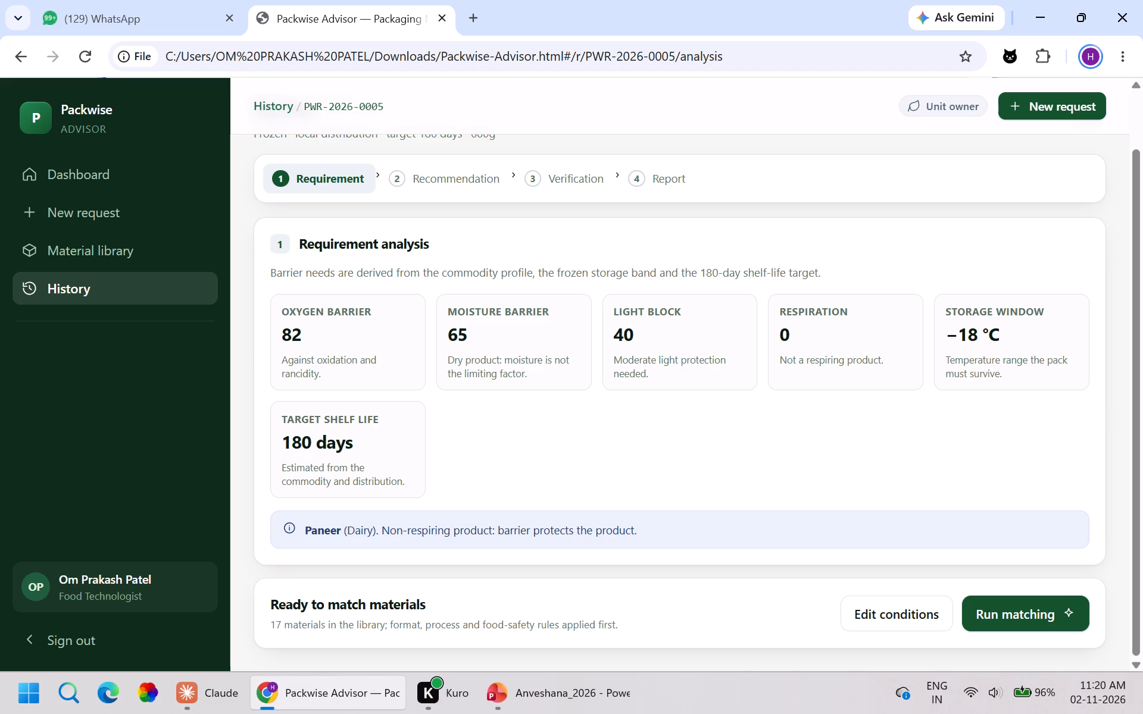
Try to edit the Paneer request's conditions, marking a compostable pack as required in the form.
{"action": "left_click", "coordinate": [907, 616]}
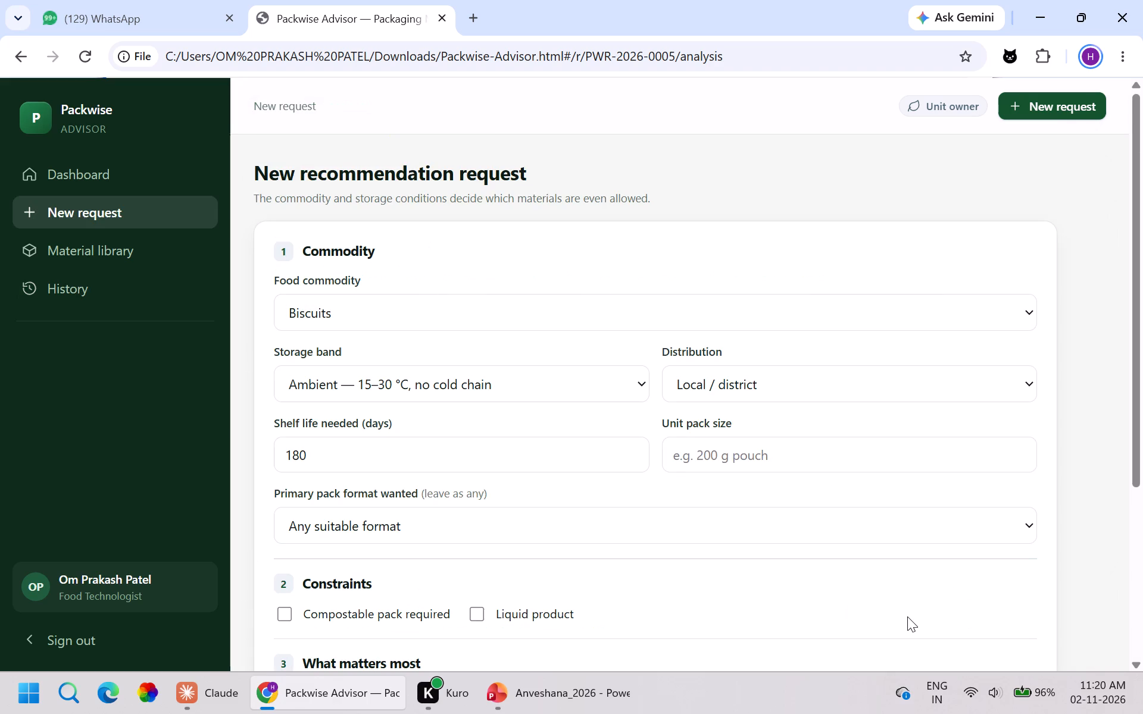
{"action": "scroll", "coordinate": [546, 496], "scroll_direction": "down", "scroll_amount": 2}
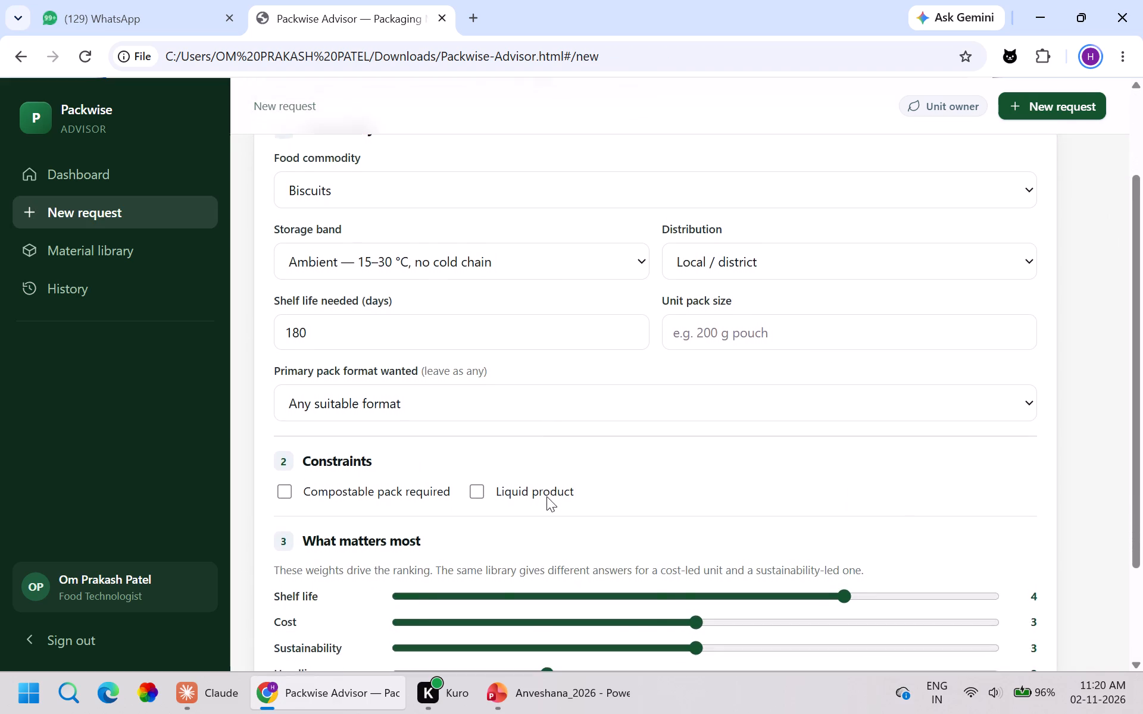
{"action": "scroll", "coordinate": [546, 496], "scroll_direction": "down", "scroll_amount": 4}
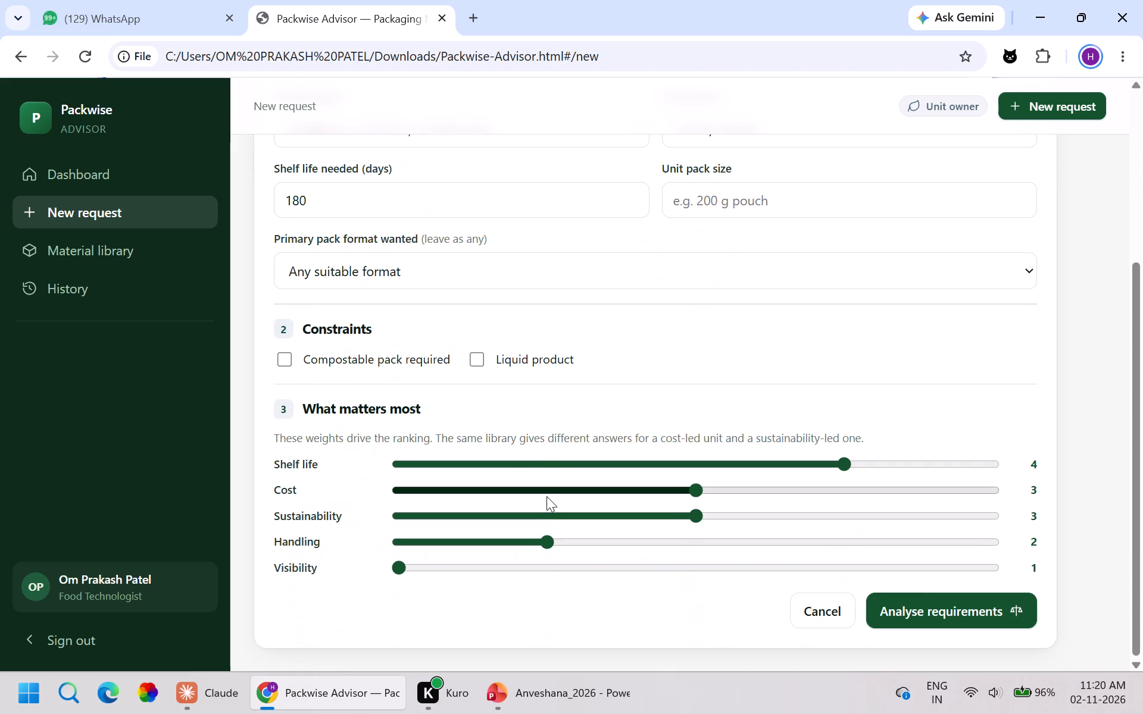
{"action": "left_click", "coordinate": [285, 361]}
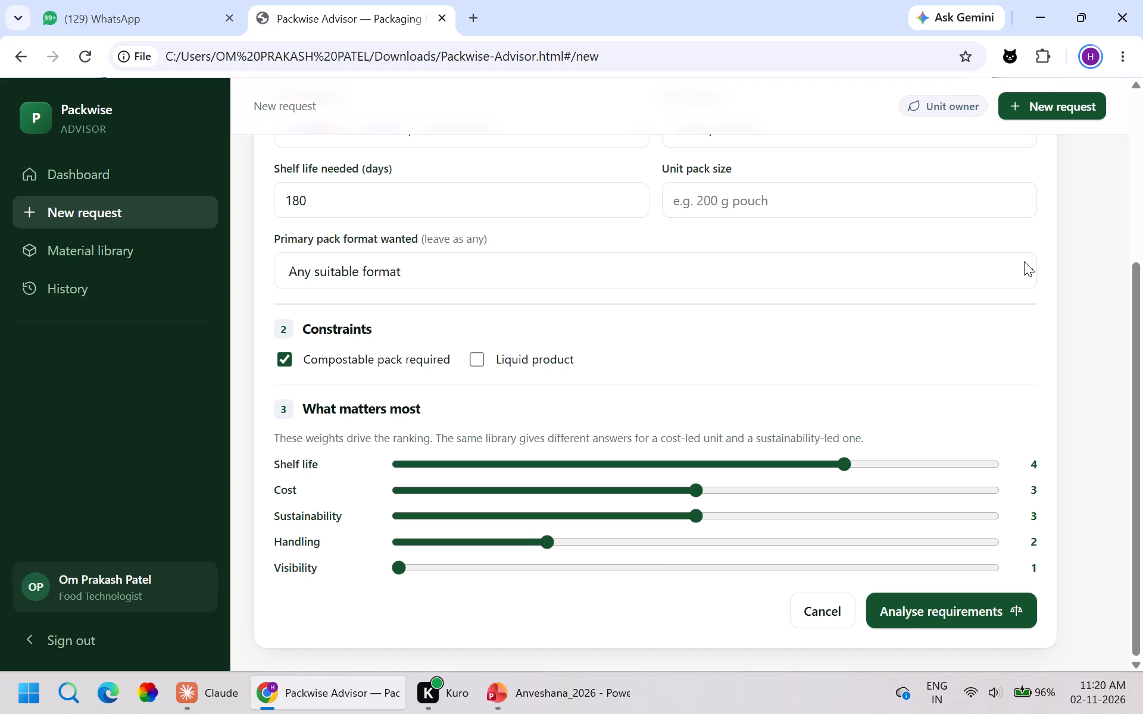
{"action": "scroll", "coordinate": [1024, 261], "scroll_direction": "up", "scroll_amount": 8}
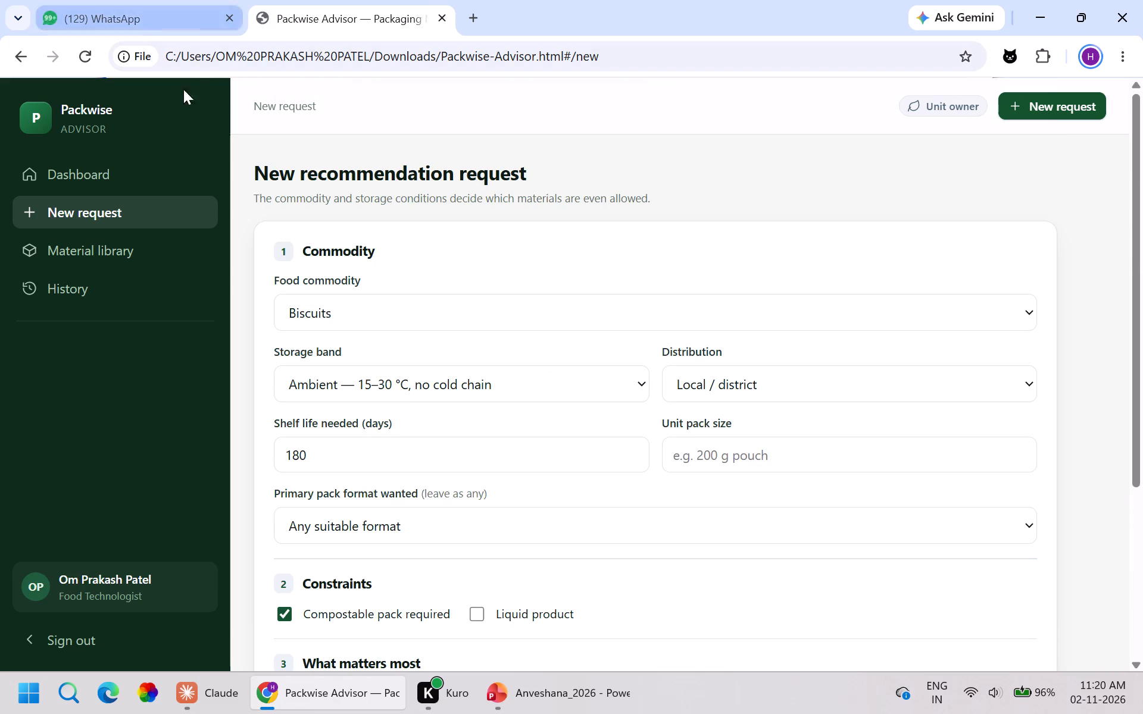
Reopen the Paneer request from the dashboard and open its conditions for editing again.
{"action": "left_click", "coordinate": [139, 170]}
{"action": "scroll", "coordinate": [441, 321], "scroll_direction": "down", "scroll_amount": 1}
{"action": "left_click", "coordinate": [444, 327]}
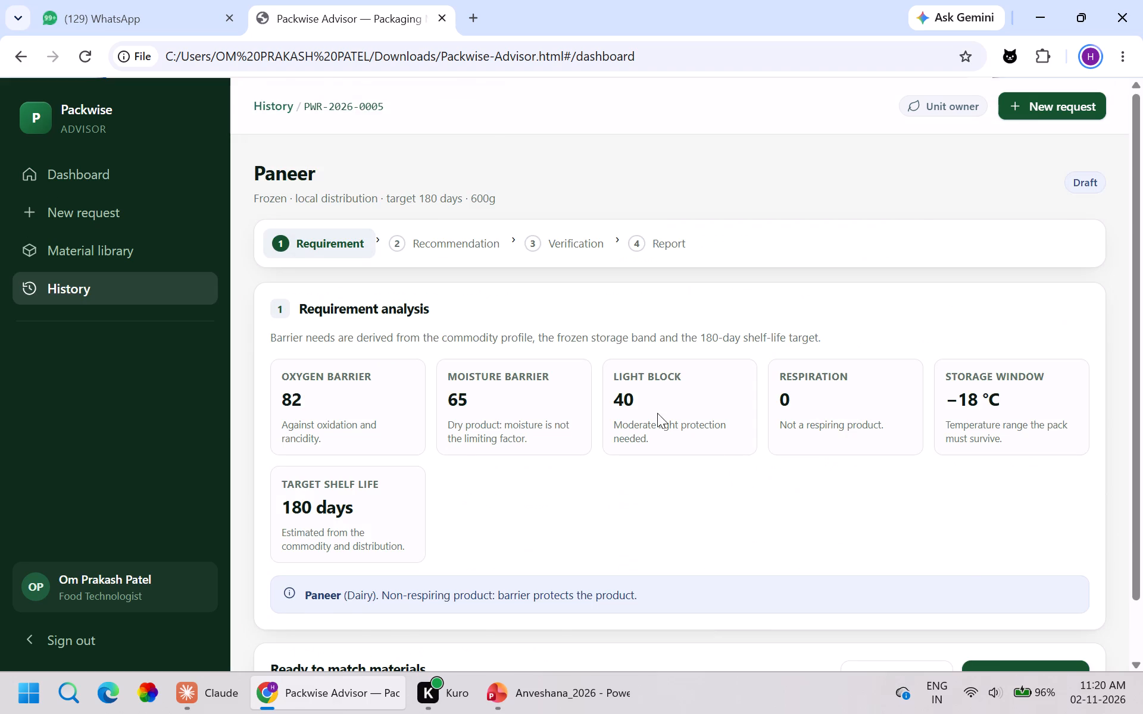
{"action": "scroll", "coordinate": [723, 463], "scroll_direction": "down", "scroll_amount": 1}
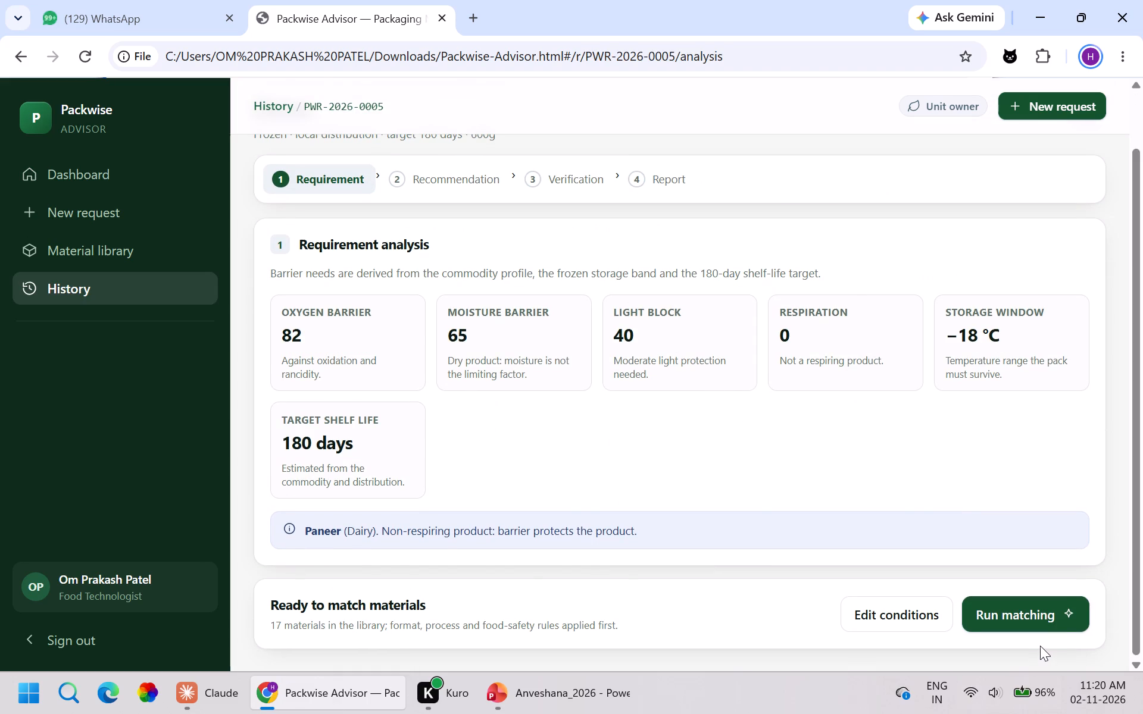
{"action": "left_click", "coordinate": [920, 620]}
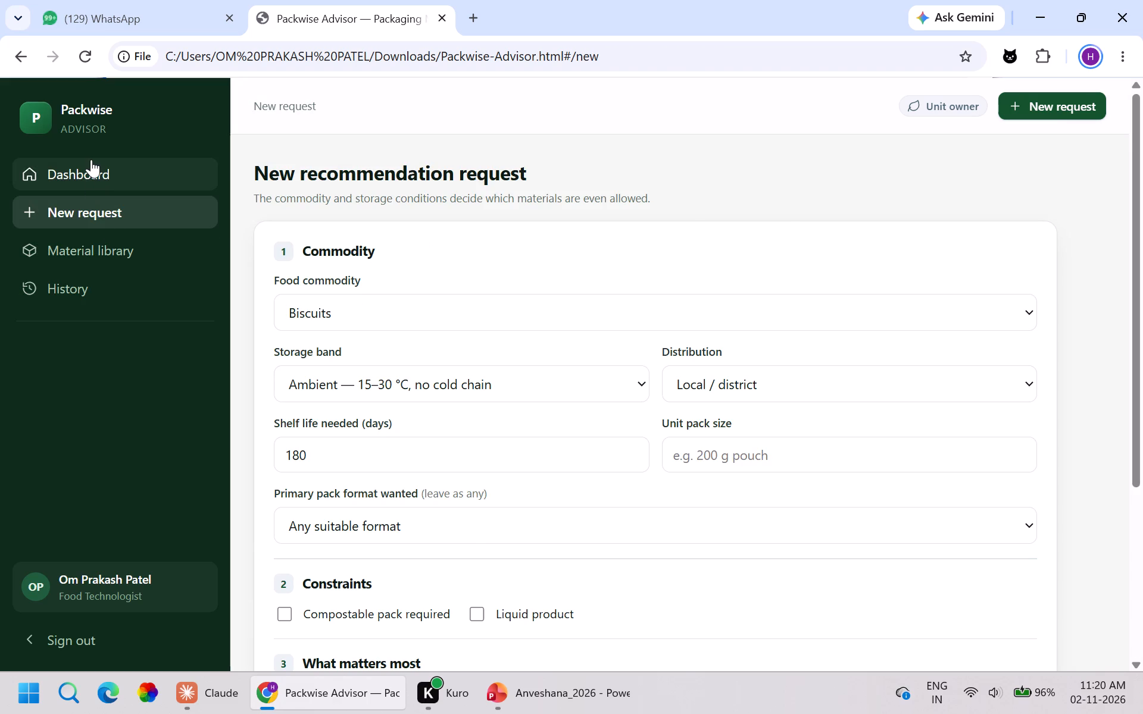
Reopen the Paneer request from the dashboard, run material matching on it and examine the recommendation results.
{"action": "left_click", "coordinate": [91, 159]}
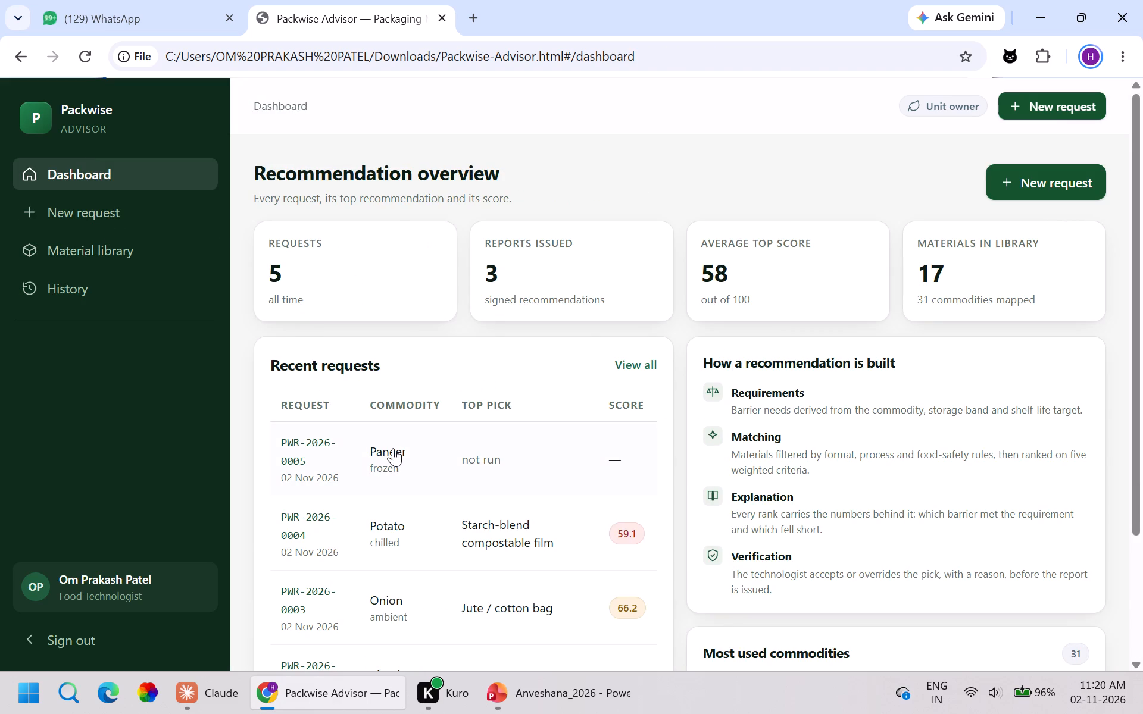
{"action": "left_click", "coordinate": [393, 448]}
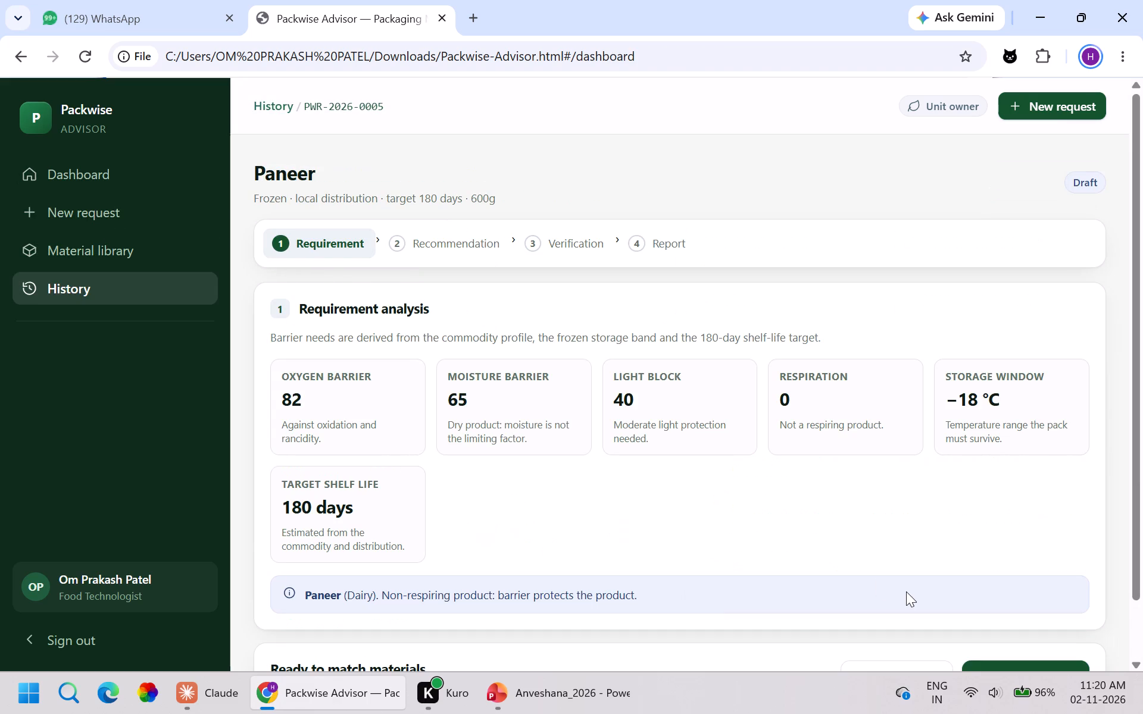
{"action": "scroll", "coordinate": [1141, 512], "scroll_direction": "down", "scroll_amount": 4}
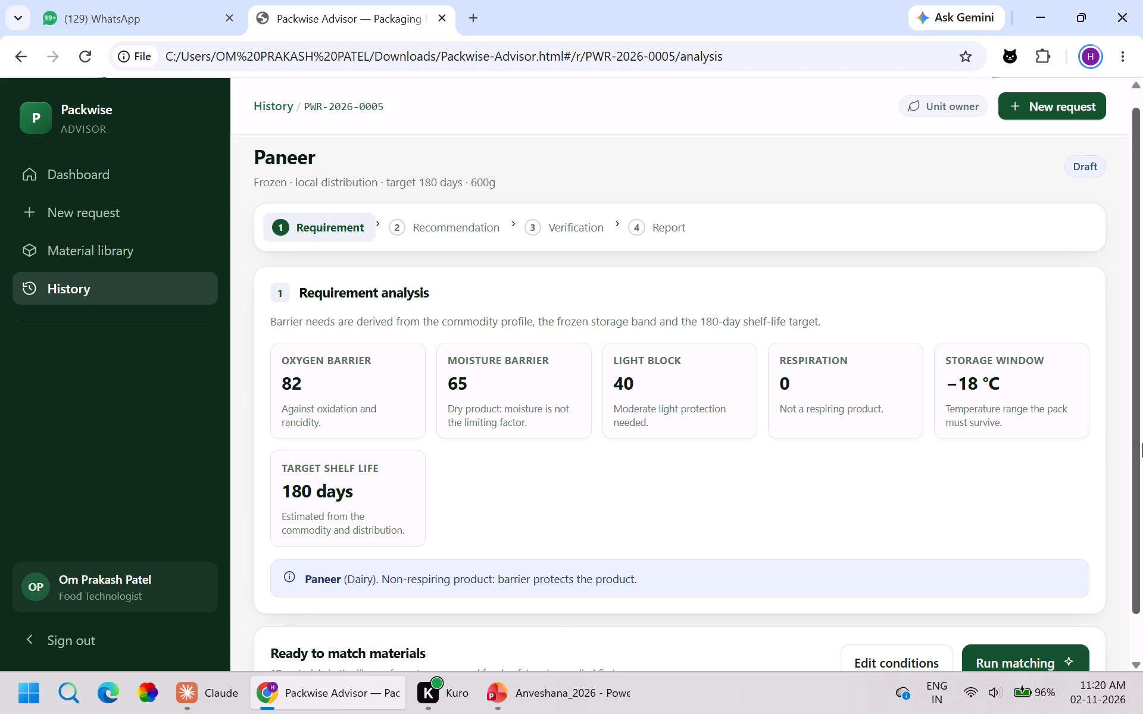
{"action": "left_click", "coordinate": [1057, 599]}
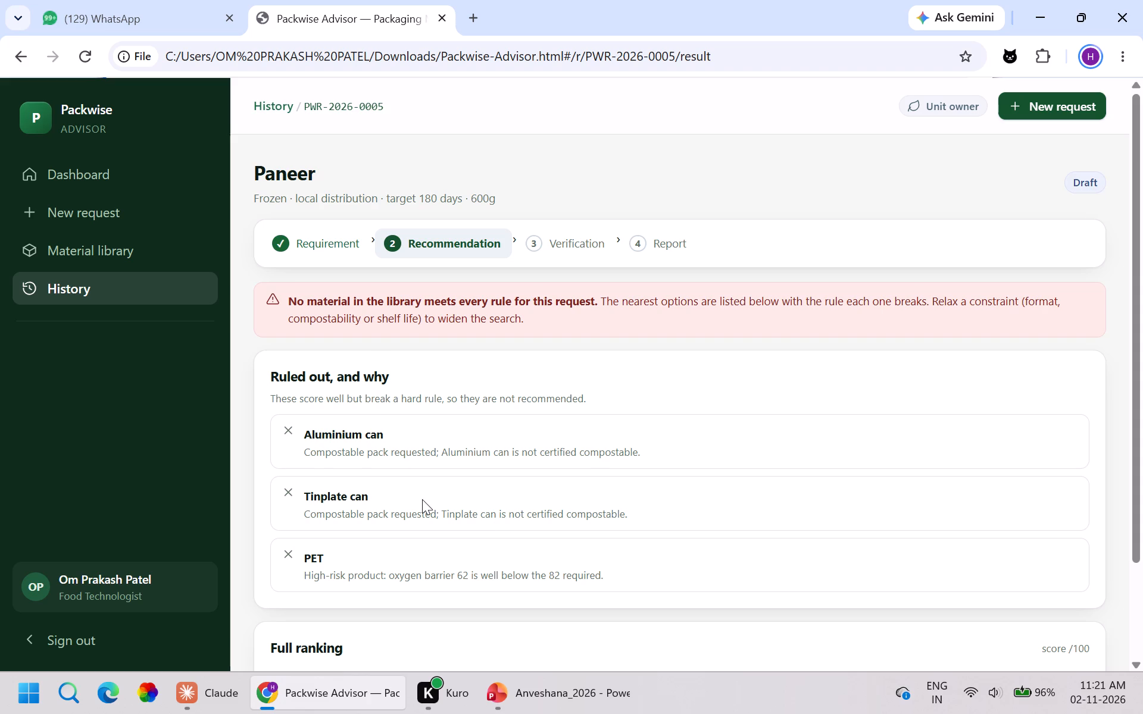
{"action": "scroll", "coordinate": [422, 499], "scroll_direction": "up", "scroll_amount": 1}
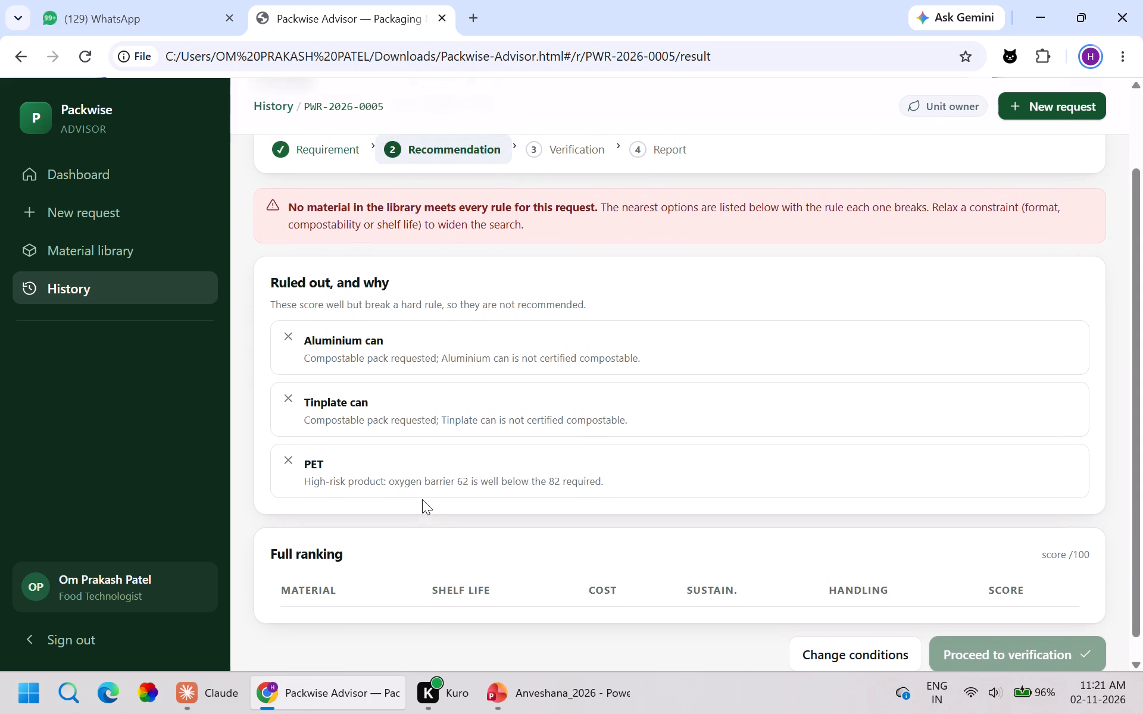
{"action": "scroll", "coordinate": [422, 499], "scroll_direction": "up", "scroll_amount": 1}
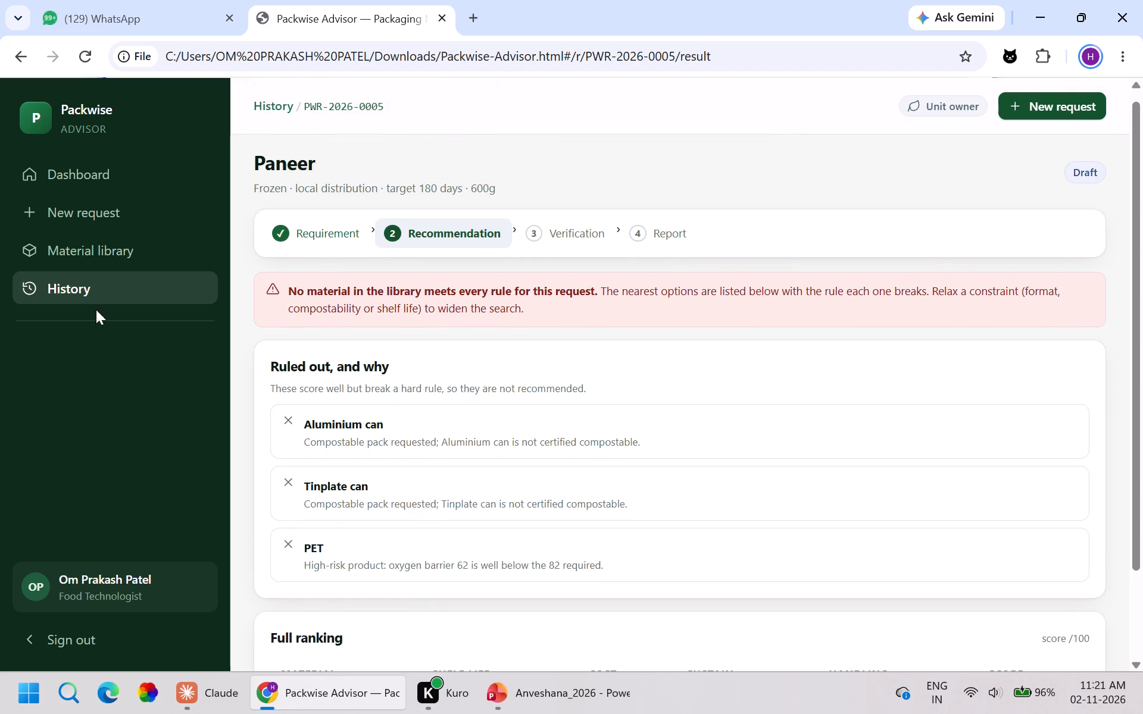
Browse the material library, examining the barrier, cost and recyclability ratings of the packaging materials.
{"action": "left_click", "coordinate": [111, 182]}
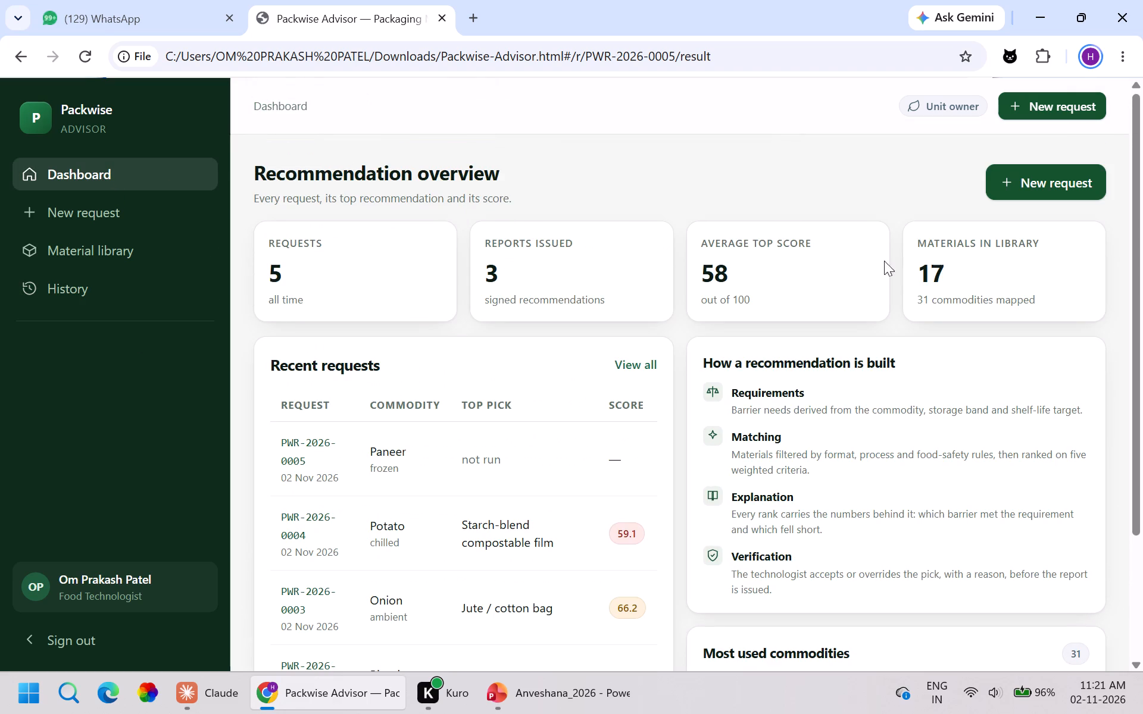
{"action": "left_click", "coordinate": [936, 265]}
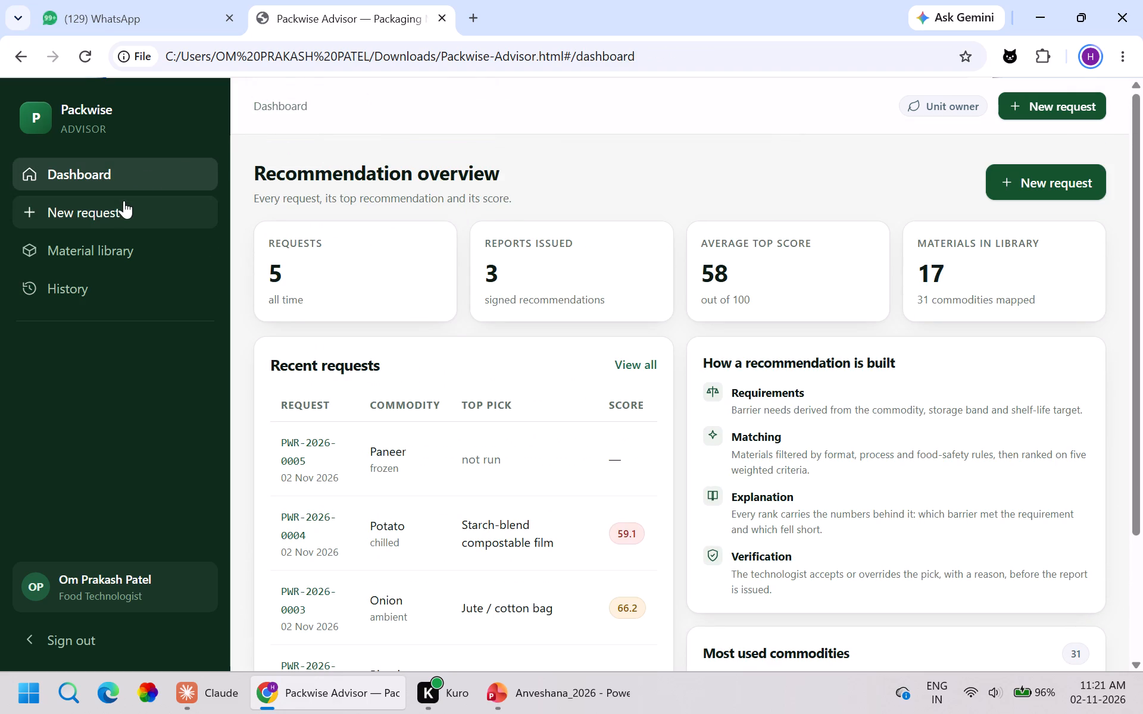
{"action": "left_click", "coordinate": [124, 201]}
{"action": "left_click", "coordinate": [118, 236]}
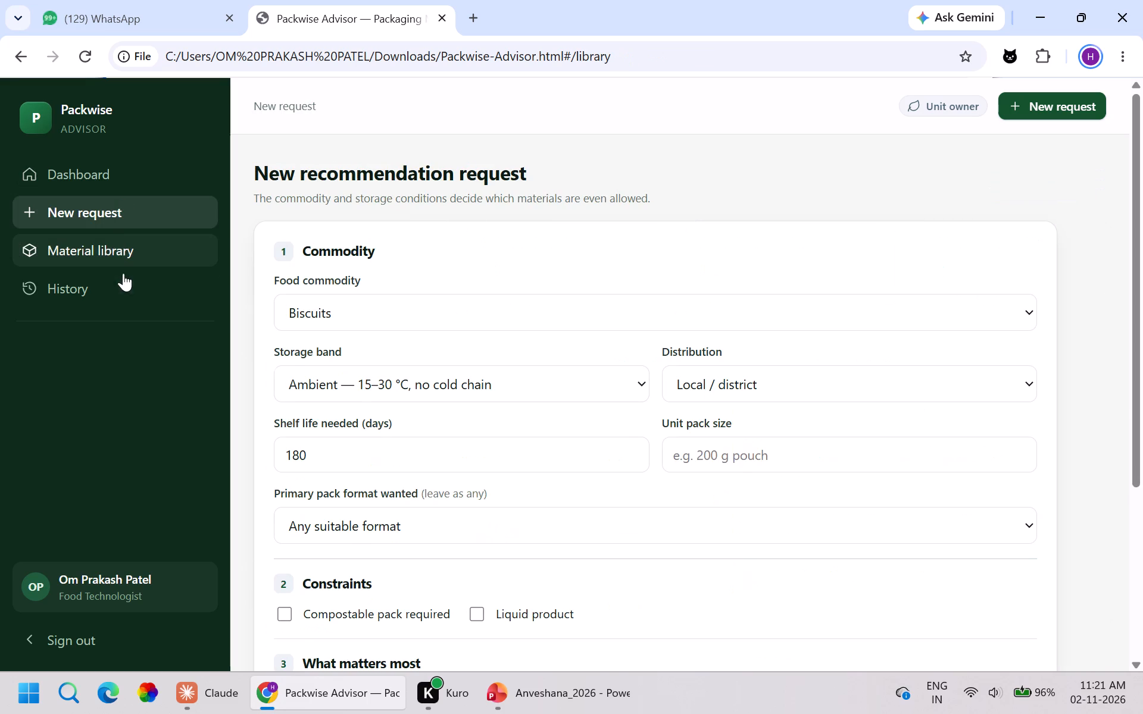
{"action": "scroll", "coordinate": [636, 439], "scroll_direction": "down", "scroll_amount": 1}
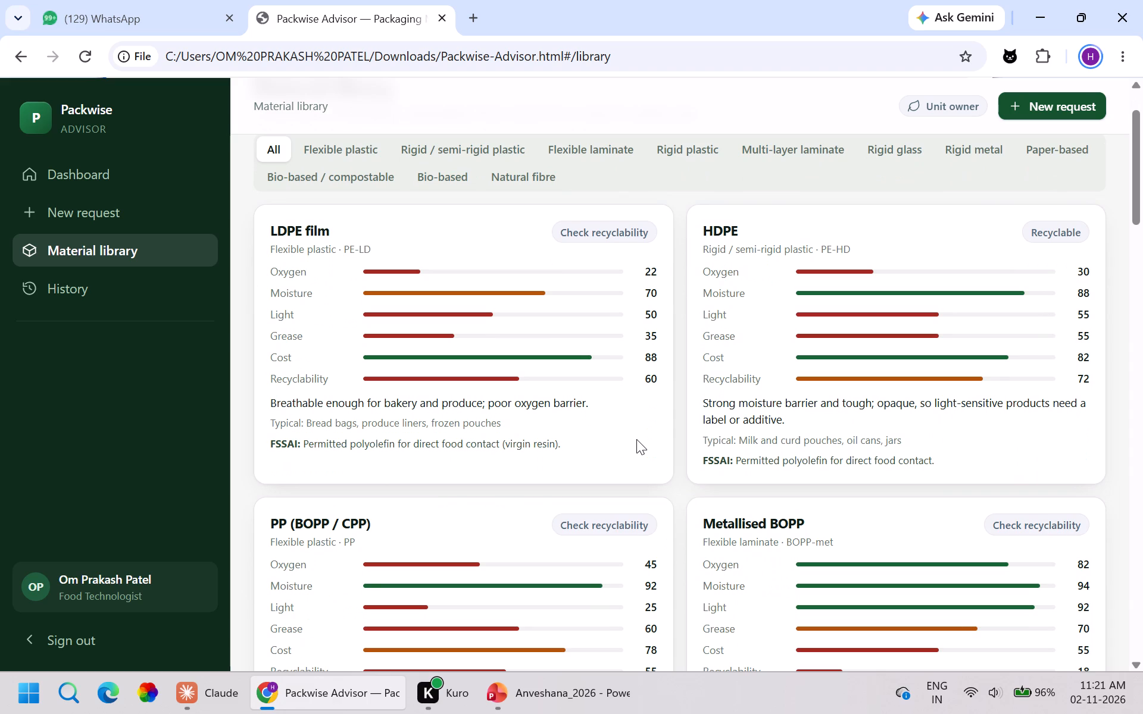
{"action": "scroll", "coordinate": [636, 439], "scroll_direction": "down", "scroll_amount": 11}
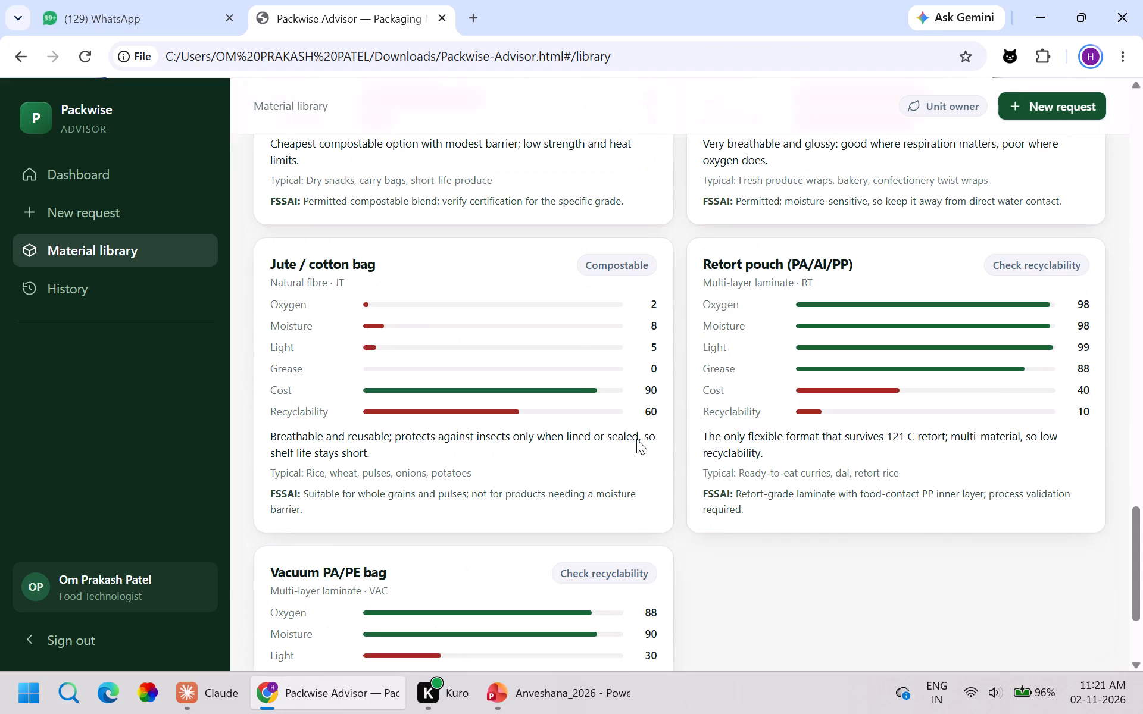
{"action": "scroll", "coordinate": [636, 439], "scroll_direction": "down", "scroll_amount": 5}
{"action": "scroll", "coordinate": [636, 439], "scroll_direction": "up", "scroll_amount": 9}
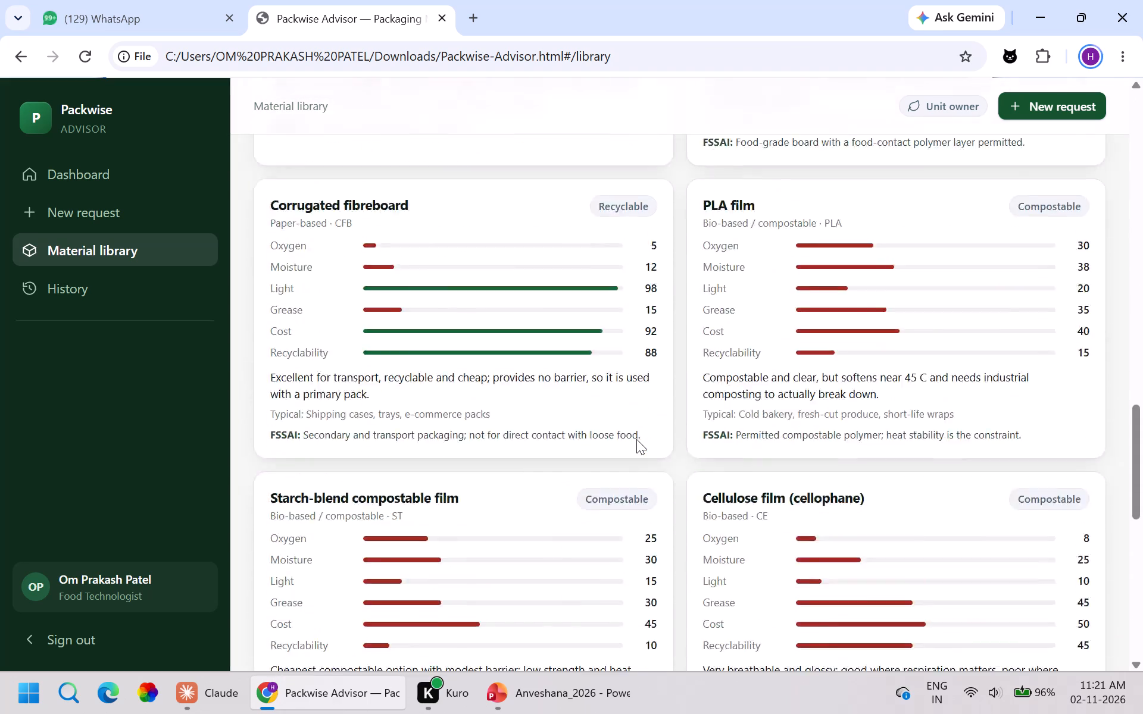
Examine the recorded requests in the recommendation history and return to the dashboard.
{"action": "left_click", "coordinate": [152, 300]}
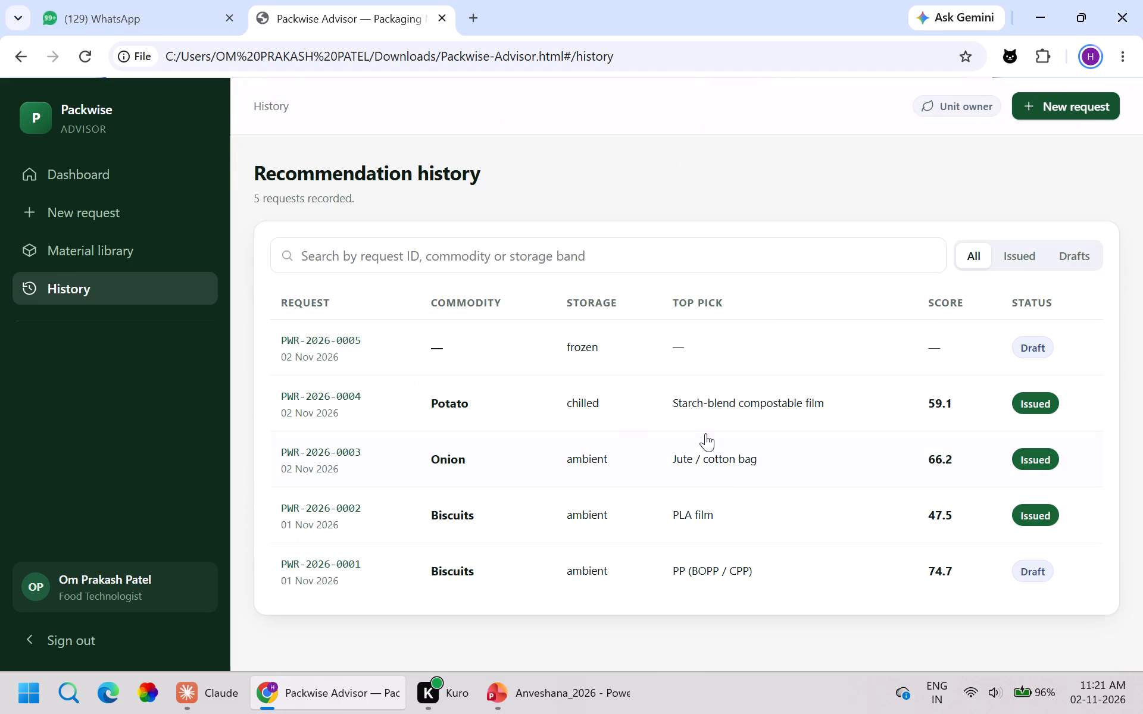
{"action": "scroll", "coordinate": [712, 431], "scroll_direction": "down", "scroll_amount": 1}
{"action": "scroll", "coordinate": [669, 579], "scroll_direction": "down", "scroll_amount": 2}
{"action": "scroll", "coordinate": [669, 579], "scroll_direction": "up", "scroll_amount": 3}
{"action": "left_click", "coordinate": [115, 168]}
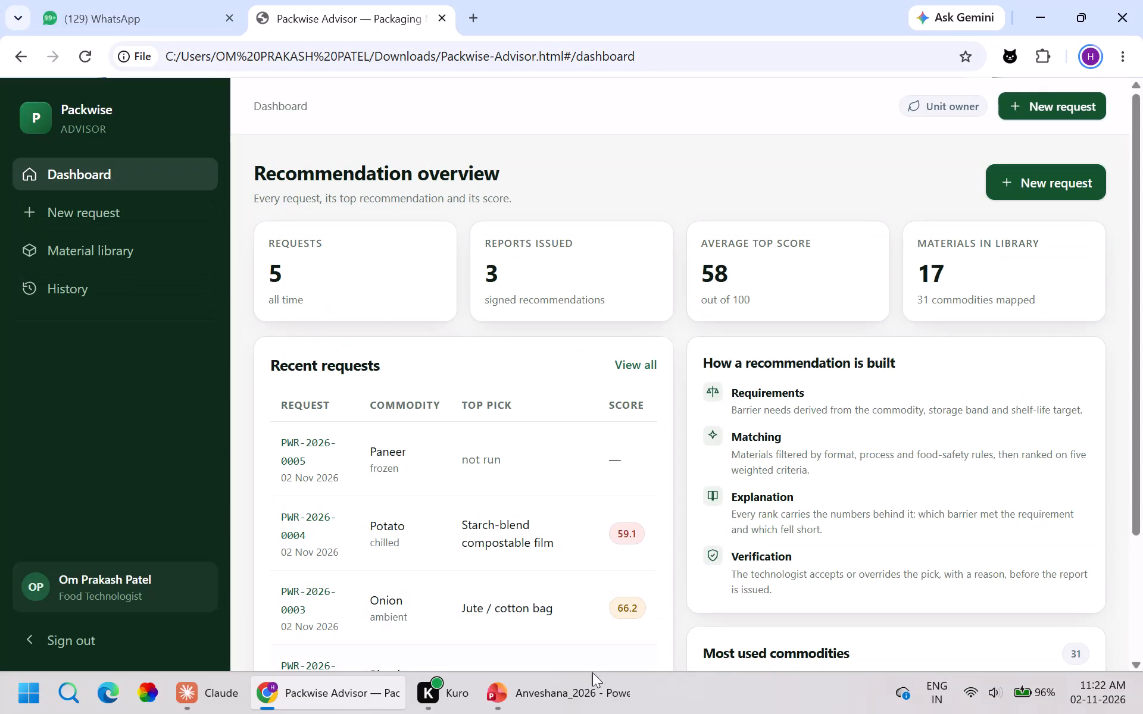
Switch to the Anveshana_2026 deck in PowerPoint to view its title slide, and return to Packwise Advisor in Chrome.
{"action": "left_click", "coordinate": [583, 710]}
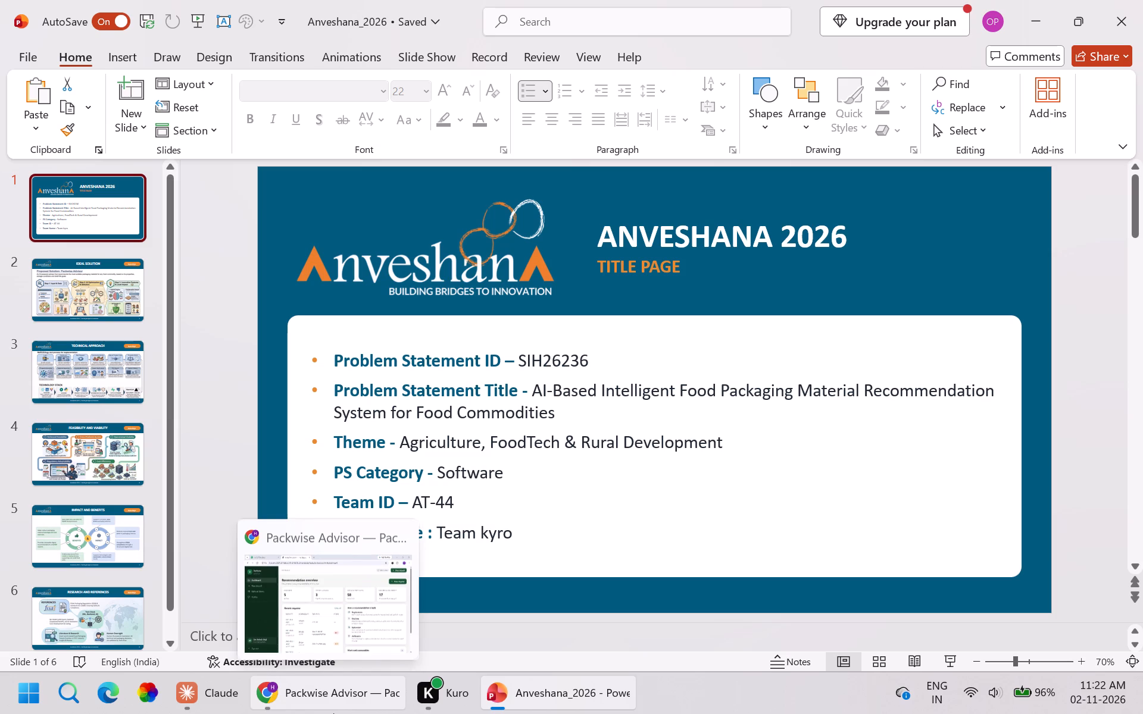
{"action": "left_click", "coordinate": [333, 713]}
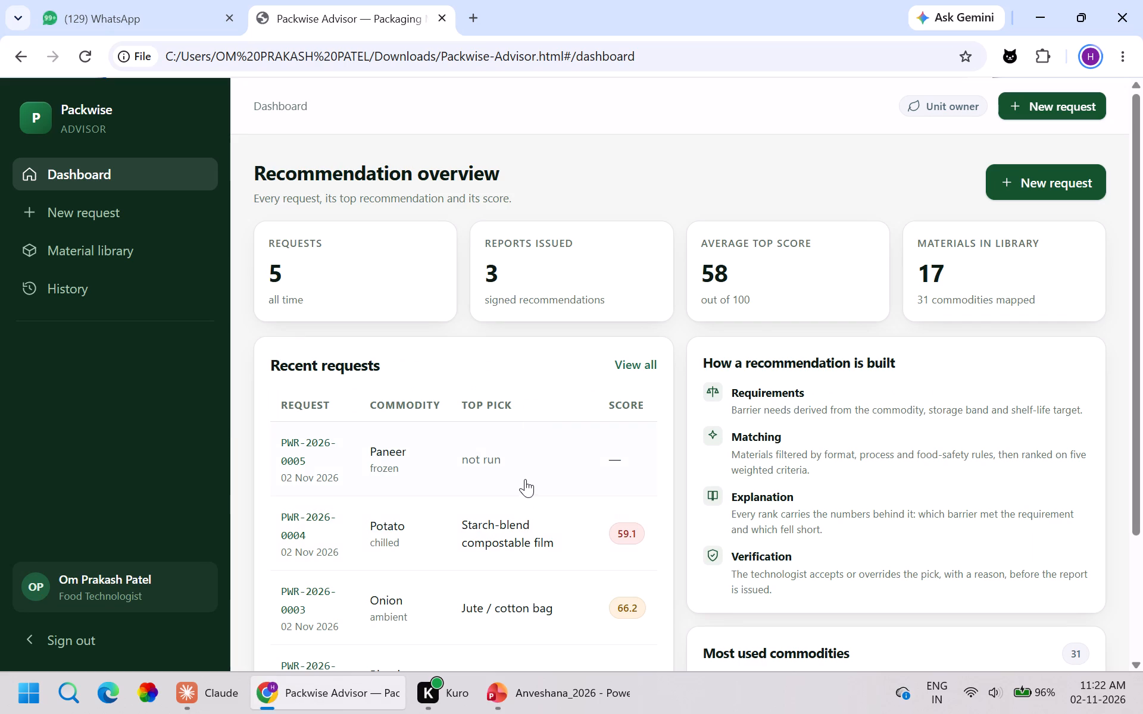
Open the Paneer request from the recent requests and examine its ruled-out materials and full ranking.
{"action": "left_click", "coordinate": [523, 473]}
{"action": "scroll", "coordinate": [855, 648], "scroll_direction": "down", "scroll_amount": 1}
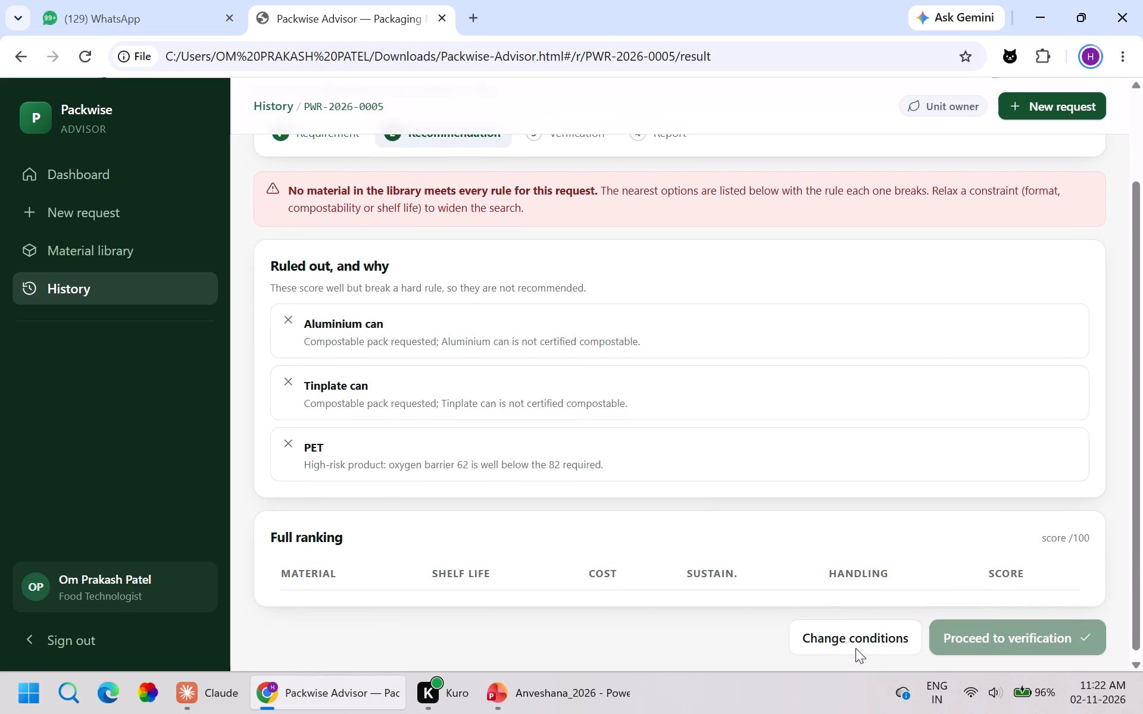
{"action": "scroll", "coordinate": [855, 648], "scroll_direction": "down", "scroll_amount": 2}
{"action": "scroll", "coordinate": [855, 648], "scroll_direction": "up", "scroll_amount": 5}
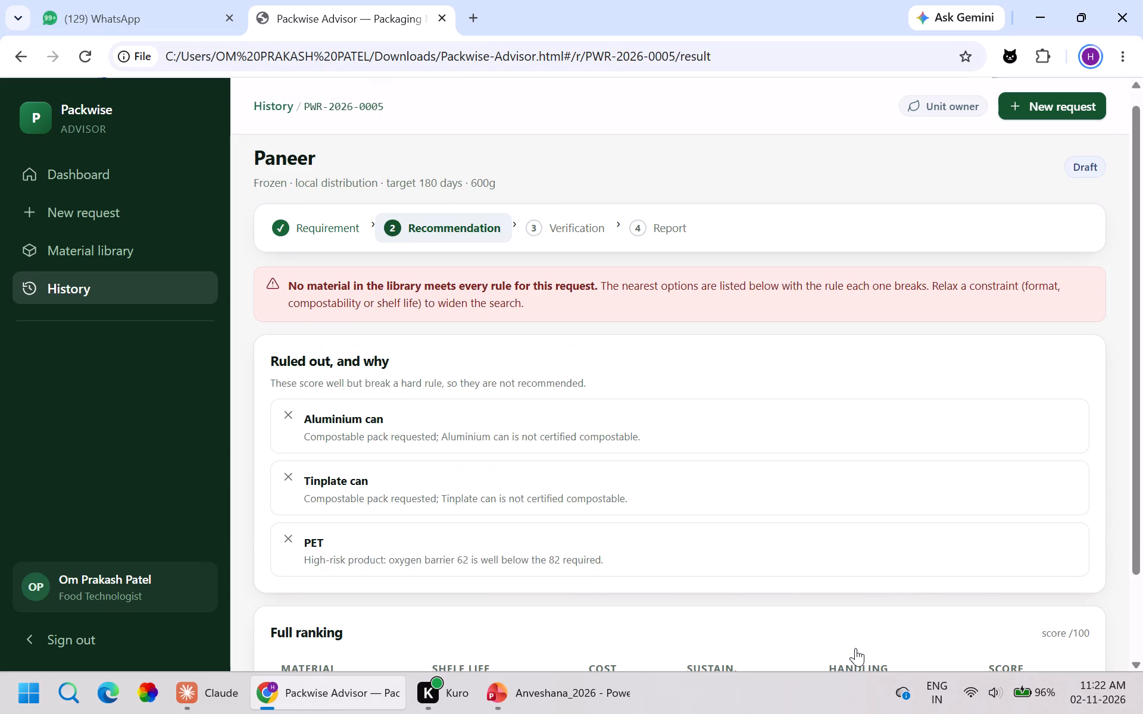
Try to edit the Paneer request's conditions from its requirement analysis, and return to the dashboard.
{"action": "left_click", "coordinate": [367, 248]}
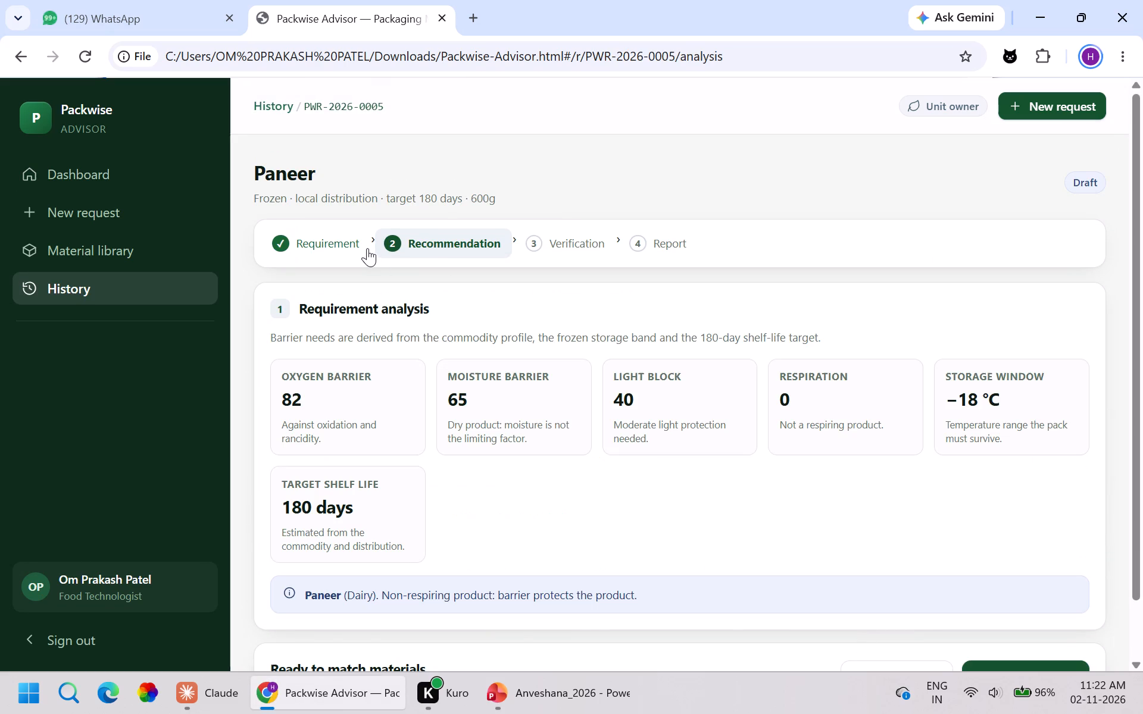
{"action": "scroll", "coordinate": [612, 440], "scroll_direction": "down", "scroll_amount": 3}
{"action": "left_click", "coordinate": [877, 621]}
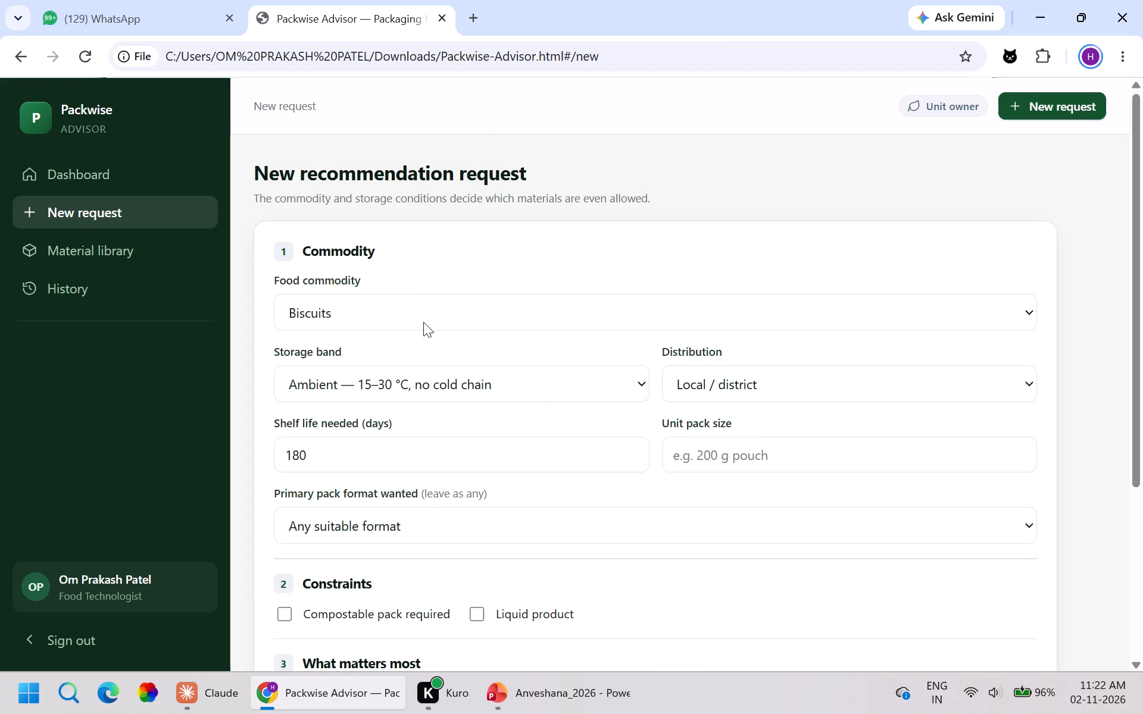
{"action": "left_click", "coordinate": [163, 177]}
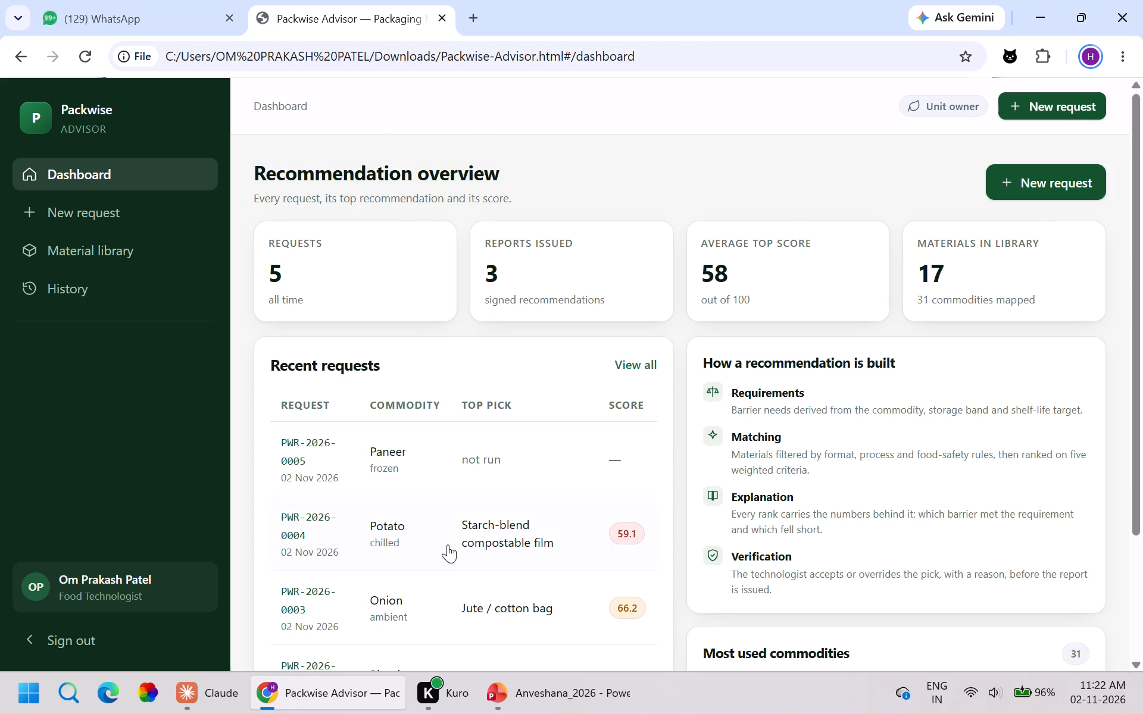